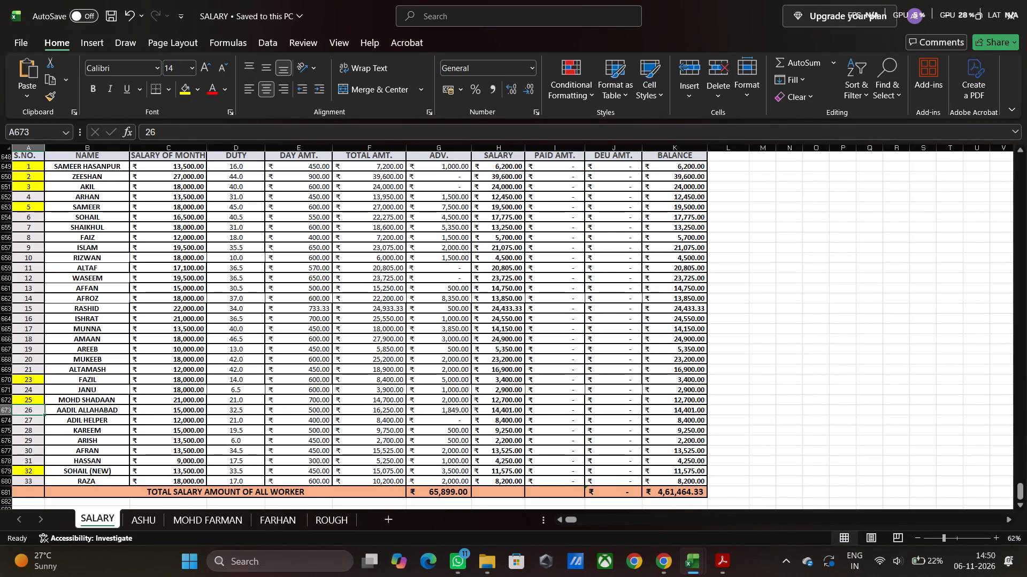
Highlight serial number 16, in Ishrat's row, with yellow fill.
{"action": "left_click", "coordinate": [26, 320]}
{"action": "left_click", "coordinate": [180, 91]}
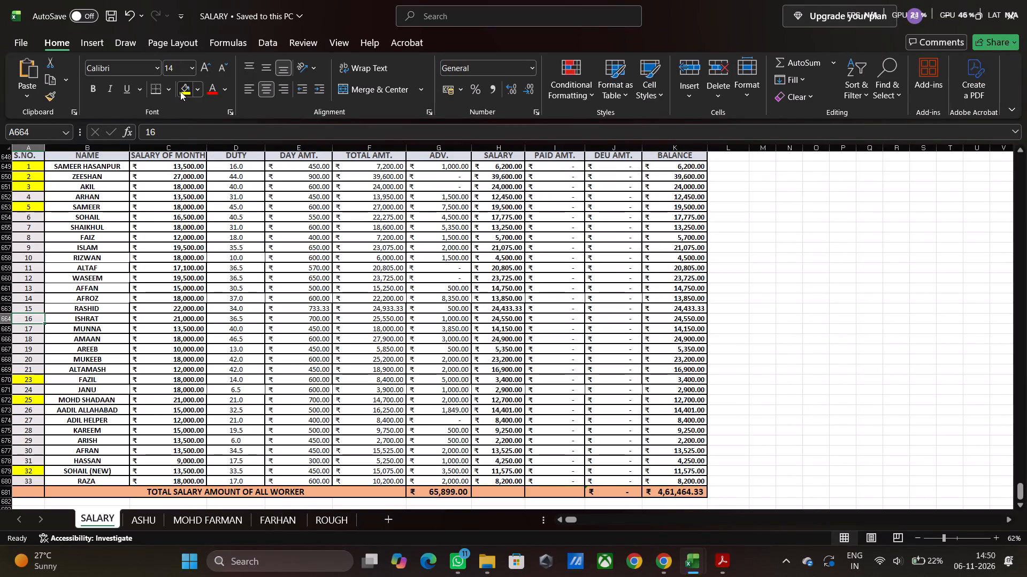
Set Ishrat's duty to 3 and advance to 0 in the row for serial number 16.
{"action": "left_click", "coordinate": [241, 315]}
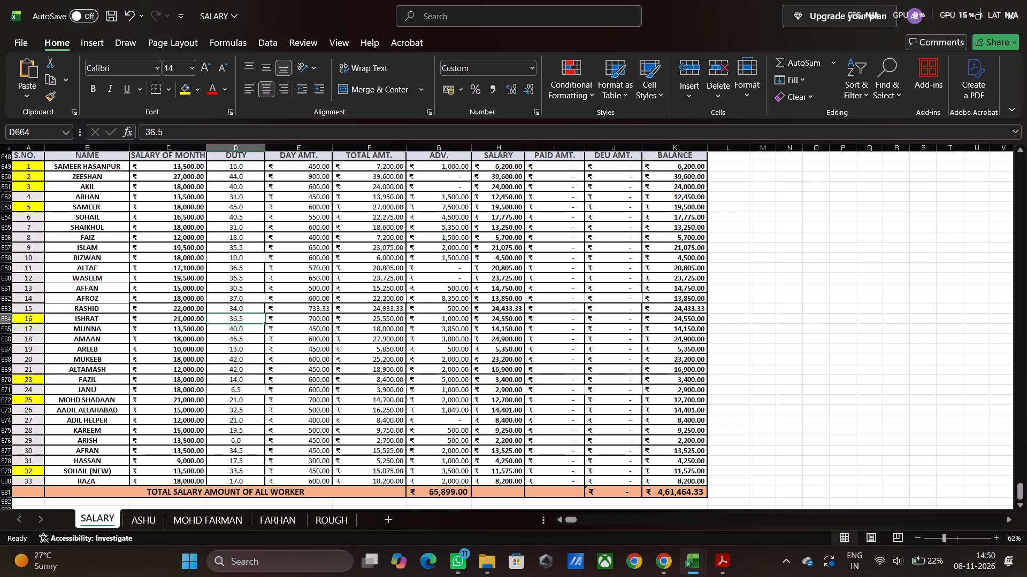
{"action": "key", "text": "3"}
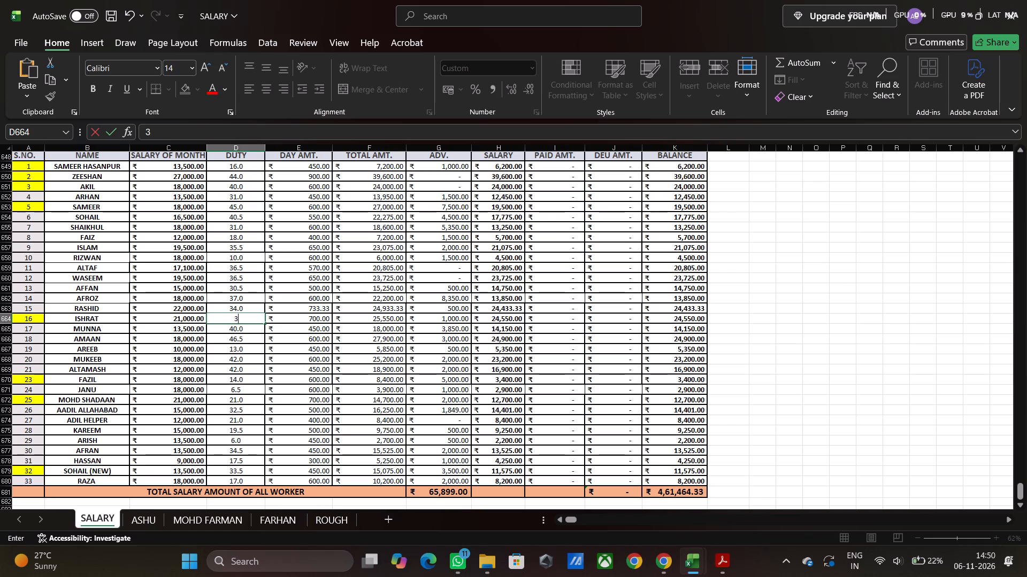
{"action": "key", "text": "Right"}
{"action": "key", "text": "Right"}
{"action": "key", "text": "Right"}
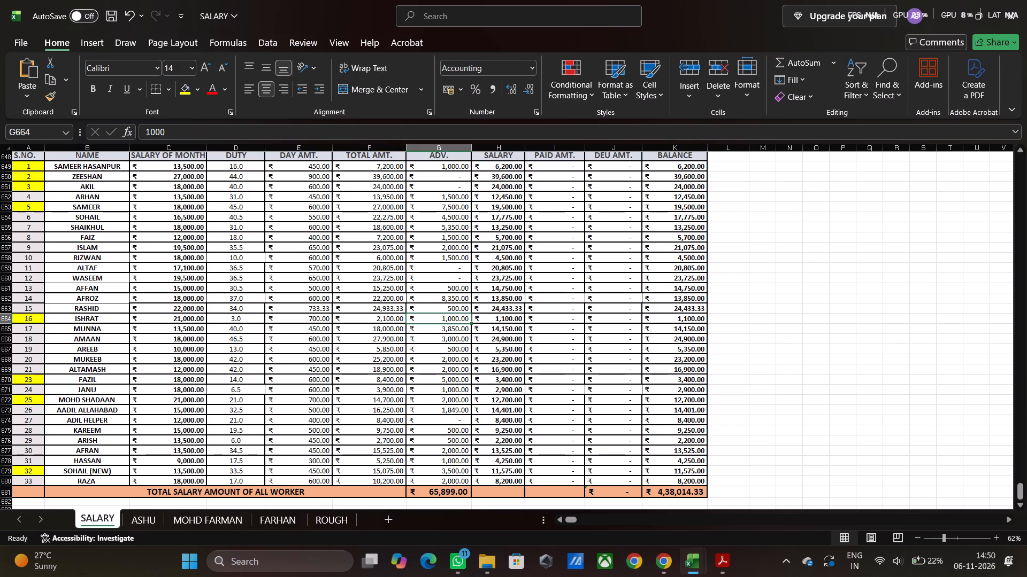
{"action": "key", "text": "0"}
{"action": "key", "text": "Right"}
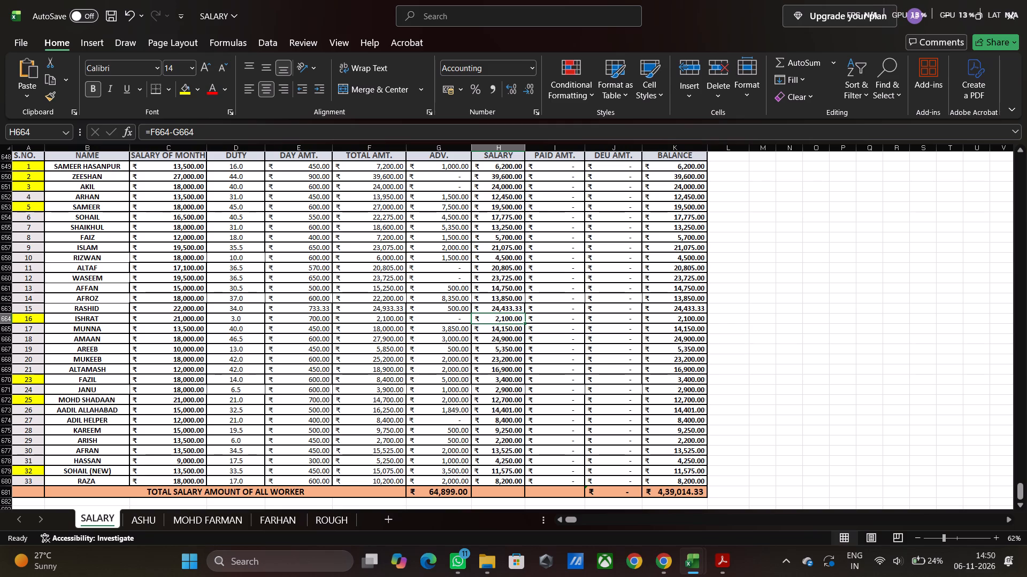
Highlight serial number 7 in yellow and set Shaikhul's duty to 41.5 in that row.
{"action": "left_click", "coordinate": [30, 224]}
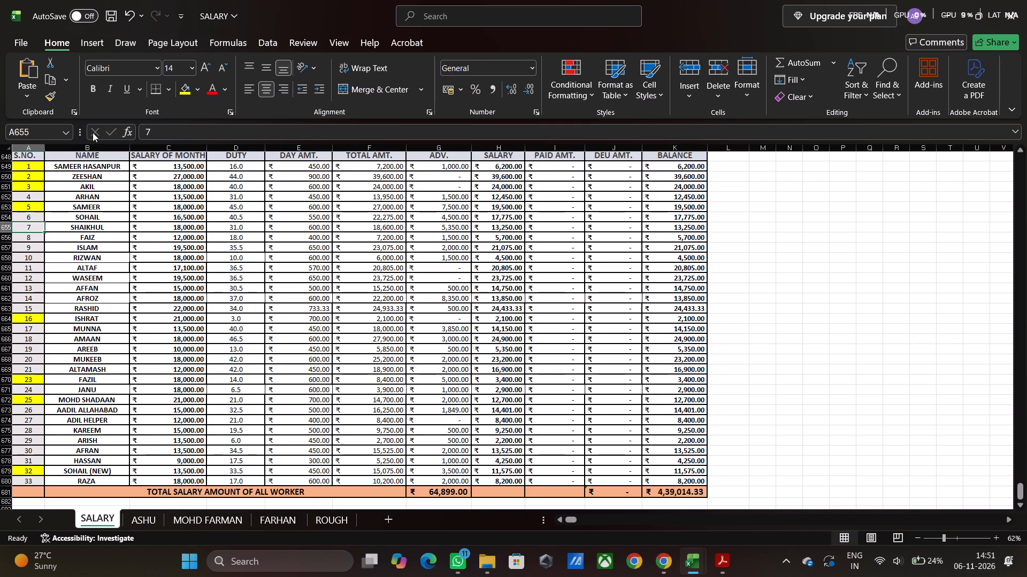
{"action": "left_click", "coordinate": [182, 84]}
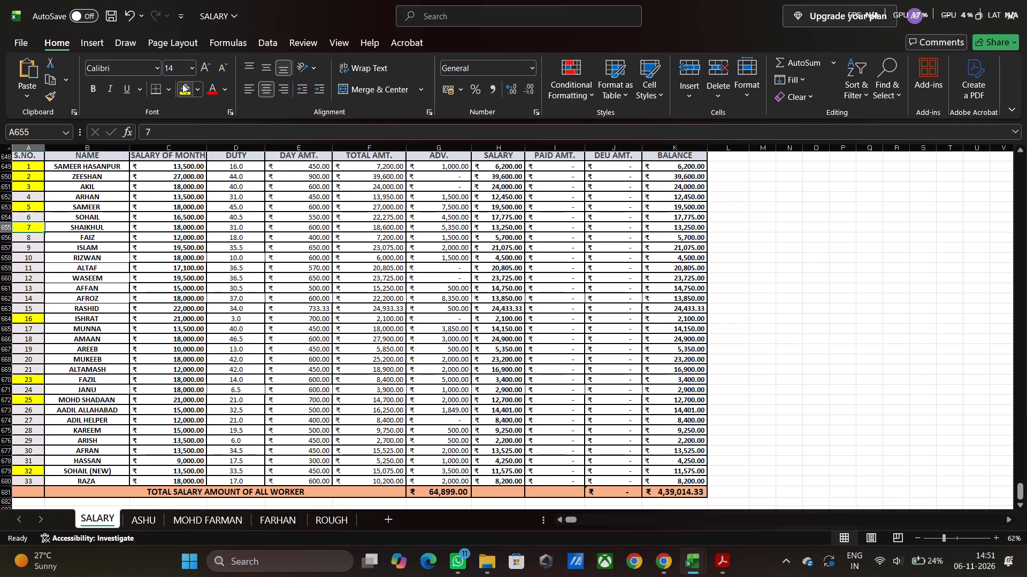
{"action": "left_click", "coordinate": [241, 230]}
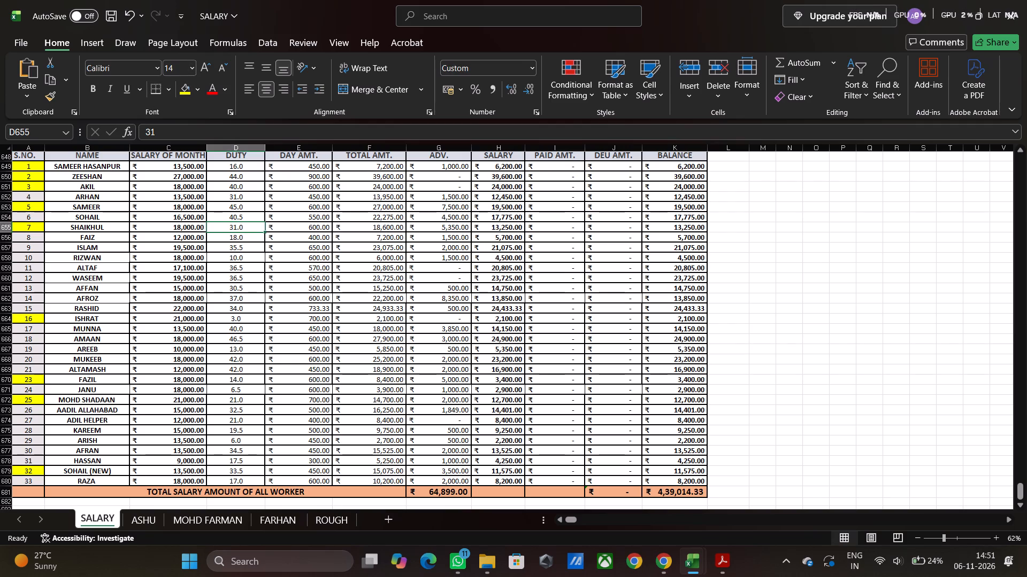
{"action": "type", "text": "41.5"}
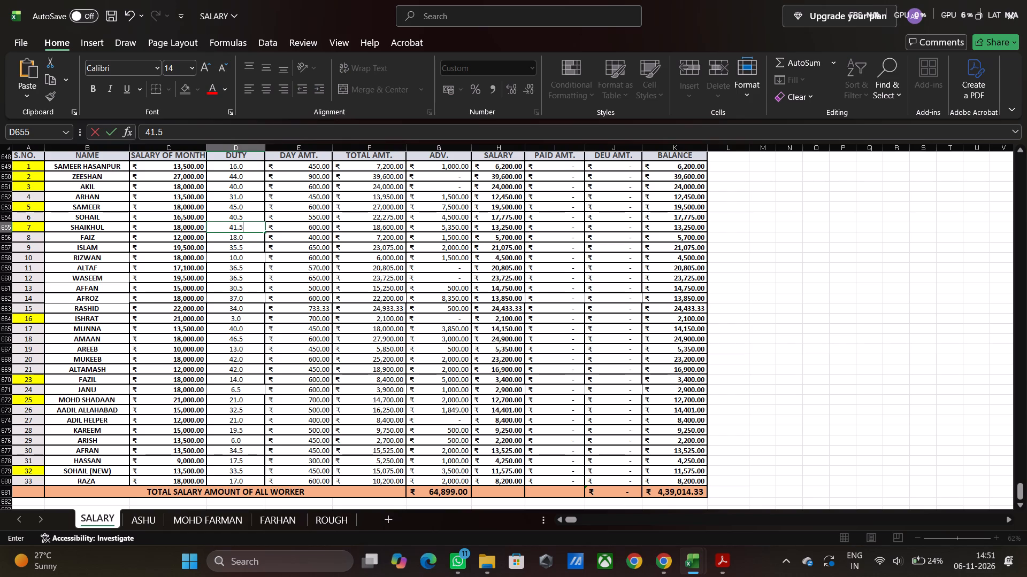
{"action": "key", "text": "Right"}
{"action": "key", "text": "Right"}
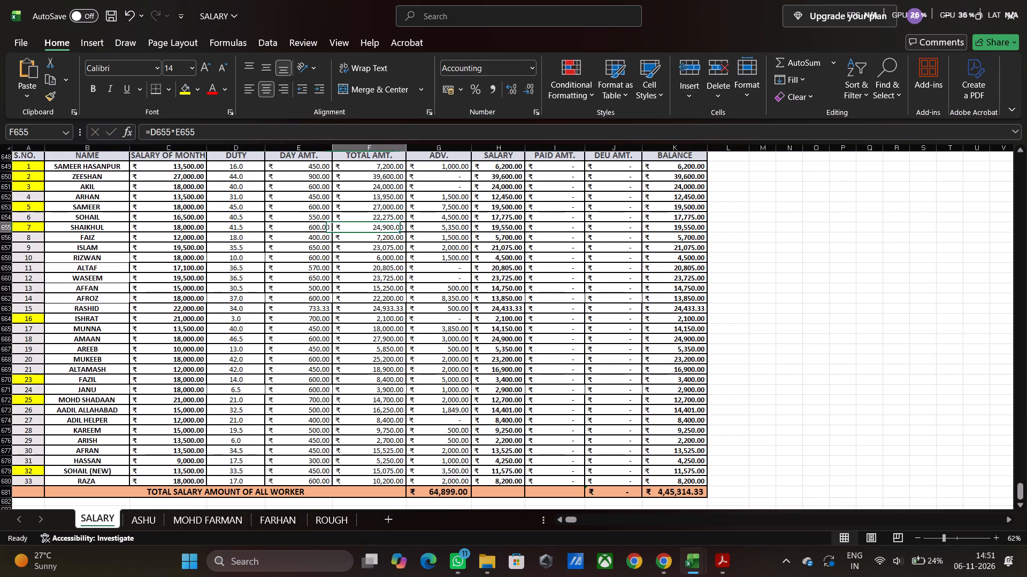
{"action": "key", "text": "Right"}
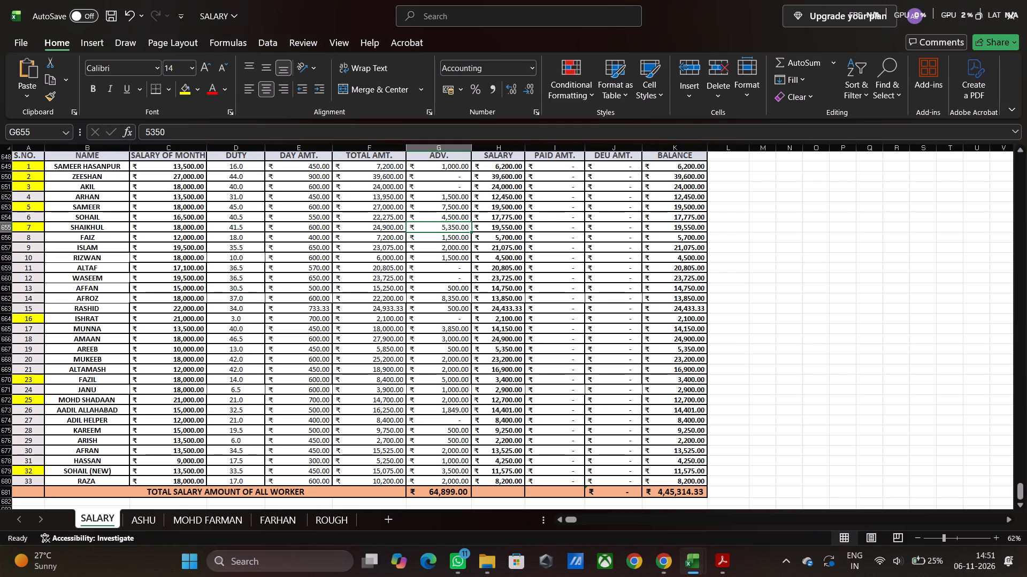
Correct the name Janu to JANOO and highlight that row's serial number 24 in yellow.
{"action": "double_click", "coordinate": [104, 392]}
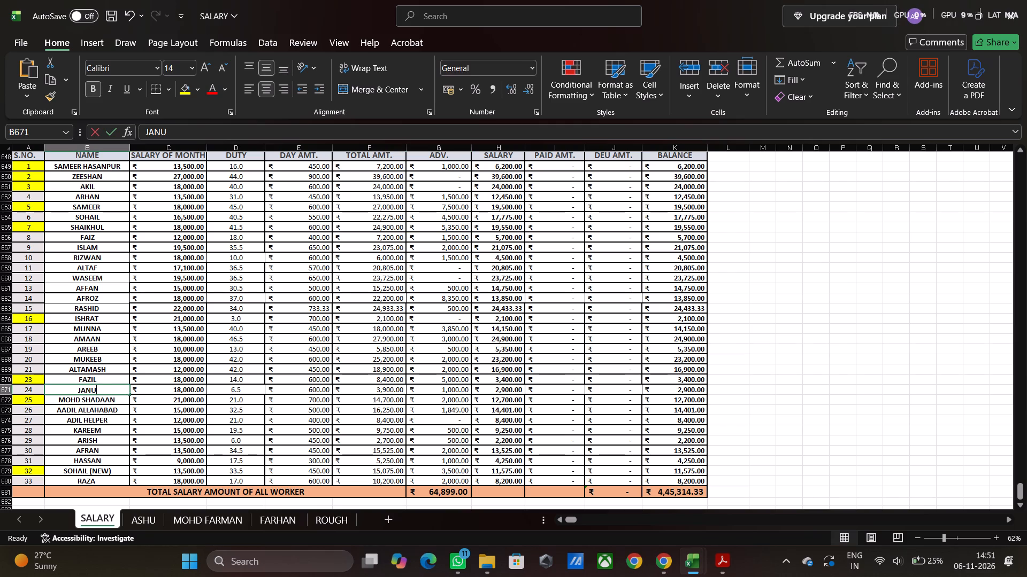
{"action": "key", "text": "BackSpace"}
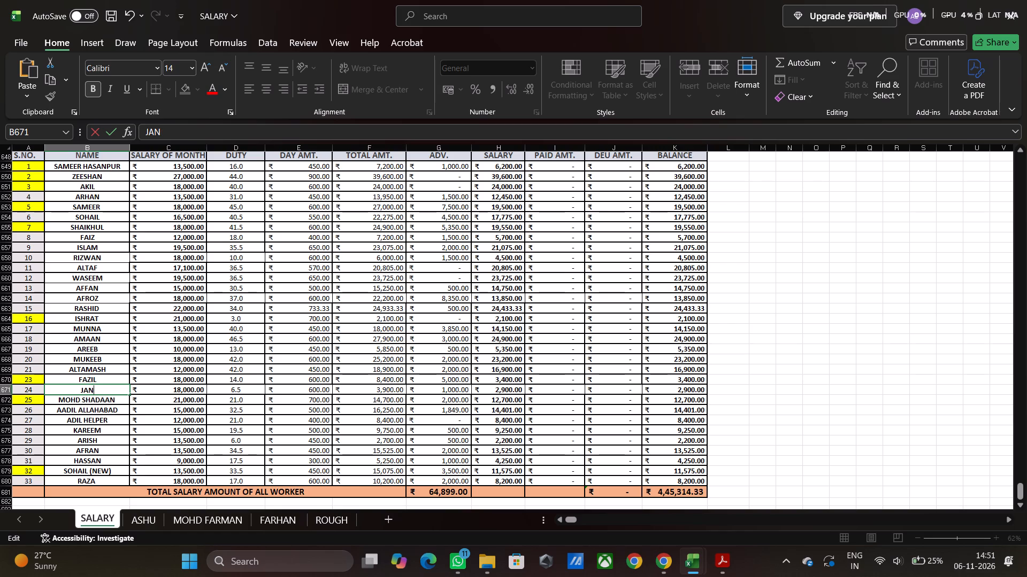
{"action": "type", "text": "OO"}
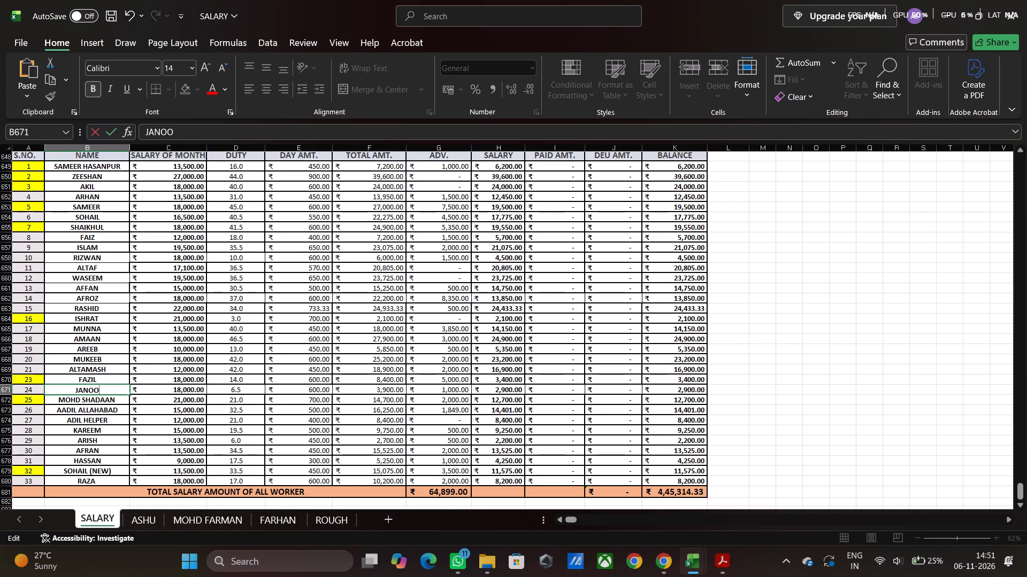
{"action": "left_click", "coordinate": [28, 388]}
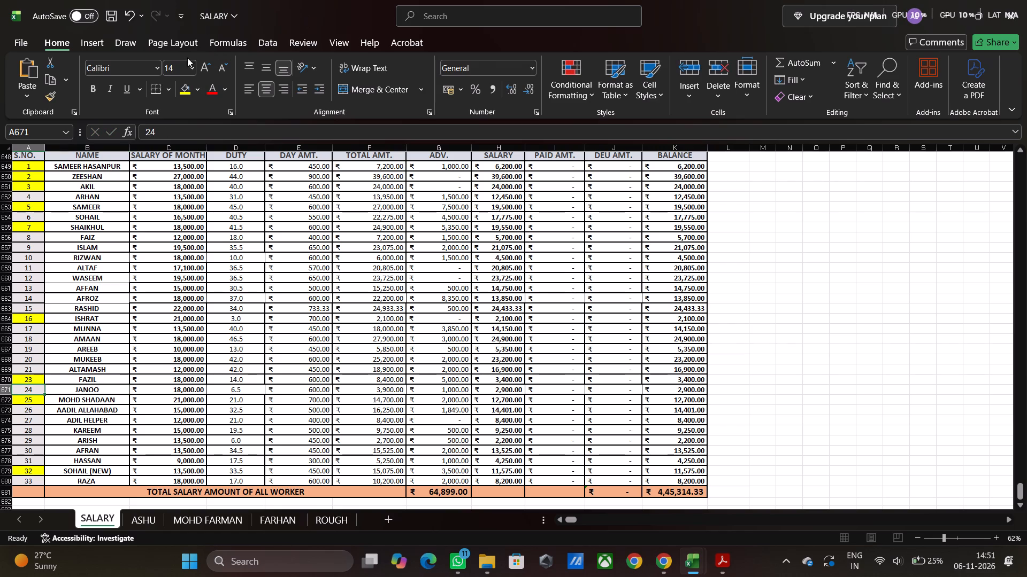
{"action": "left_click", "coordinate": [182, 88]}
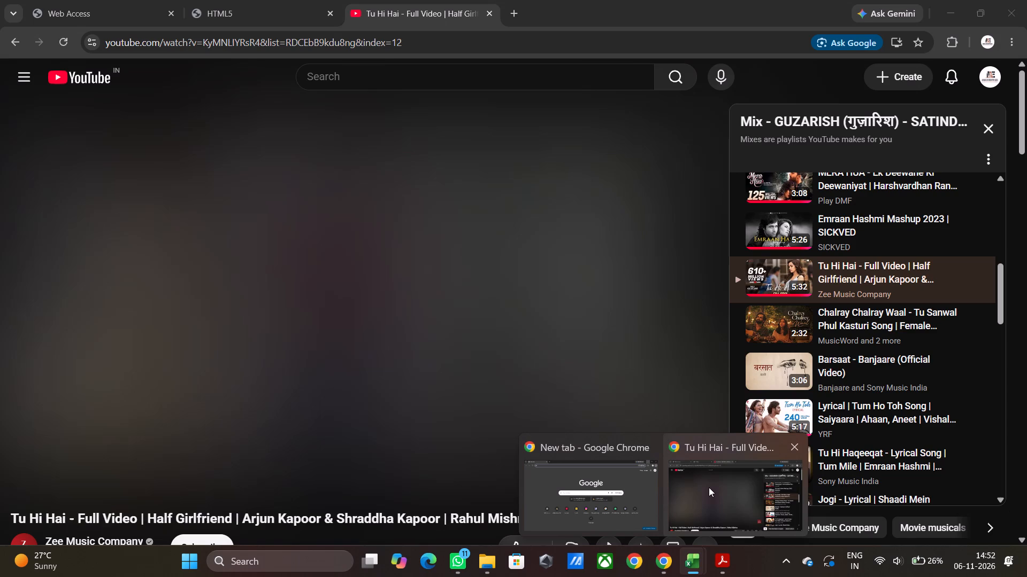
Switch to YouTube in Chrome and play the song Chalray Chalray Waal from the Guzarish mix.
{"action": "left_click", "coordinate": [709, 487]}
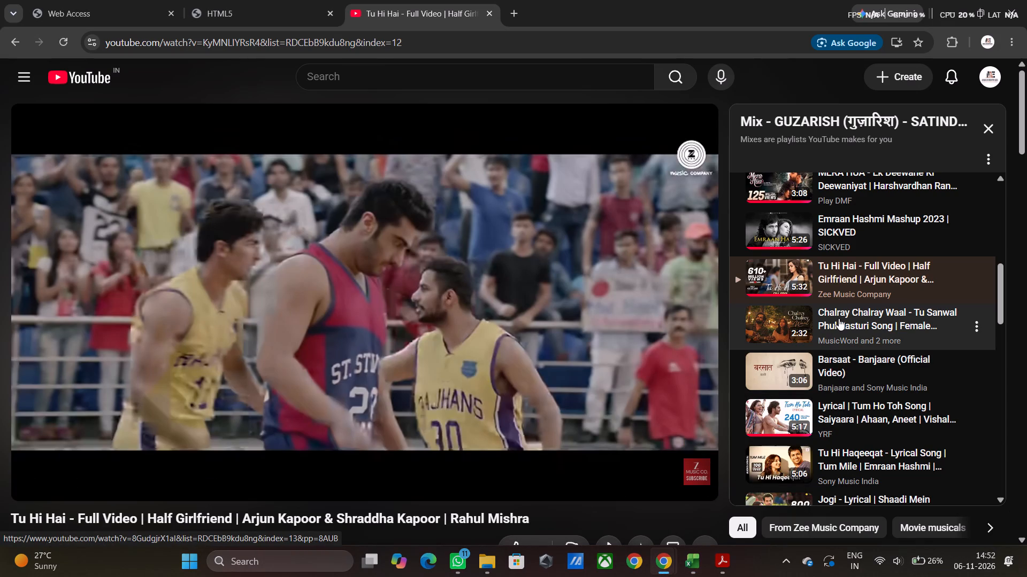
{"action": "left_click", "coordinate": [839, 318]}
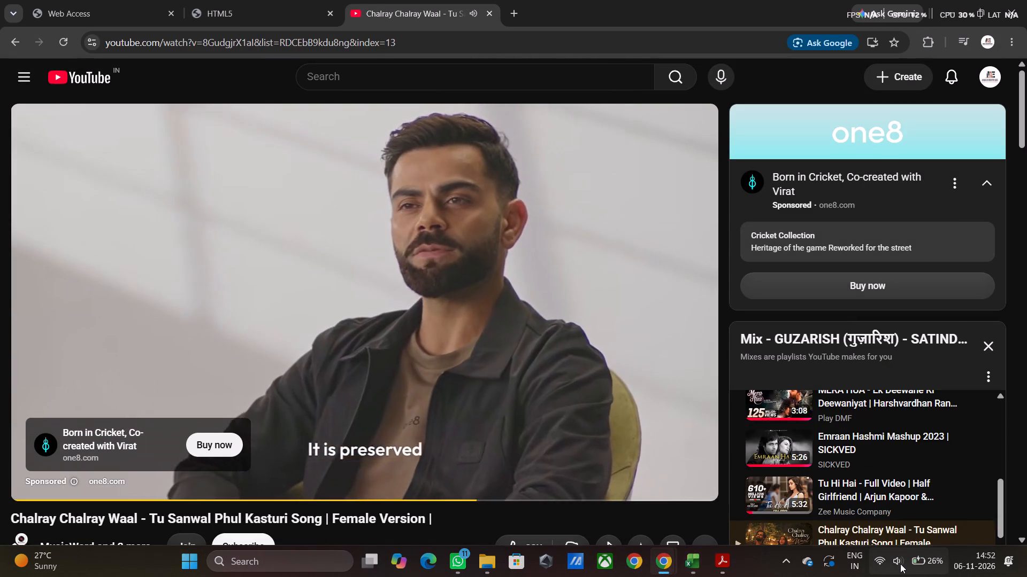
Raise the system volume slightly.
{"action": "left_click", "coordinate": [900, 564]}
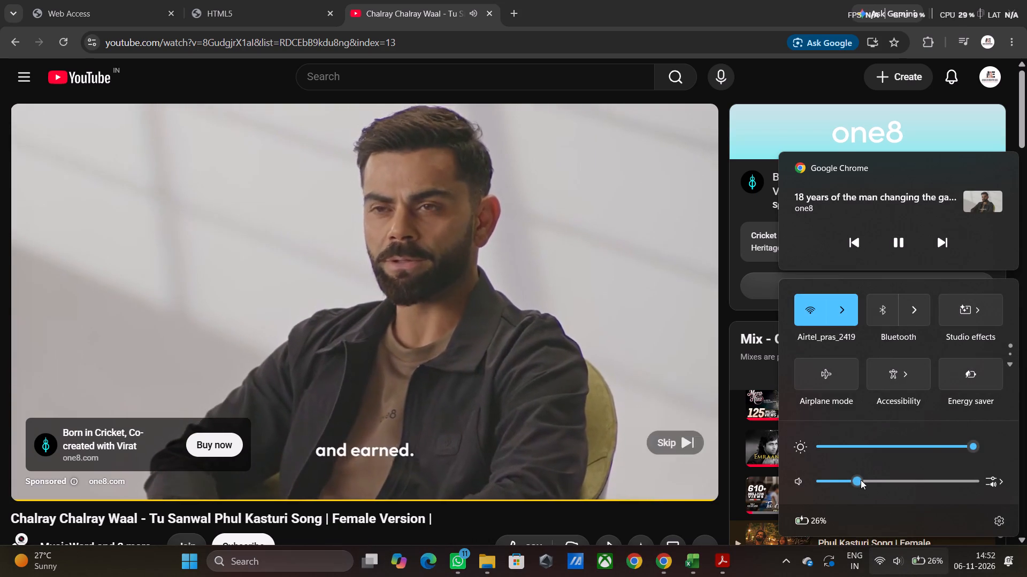
{"action": "left_click_drag", "start_coordinate": [860, 480], "coordinate": [869, 485]}
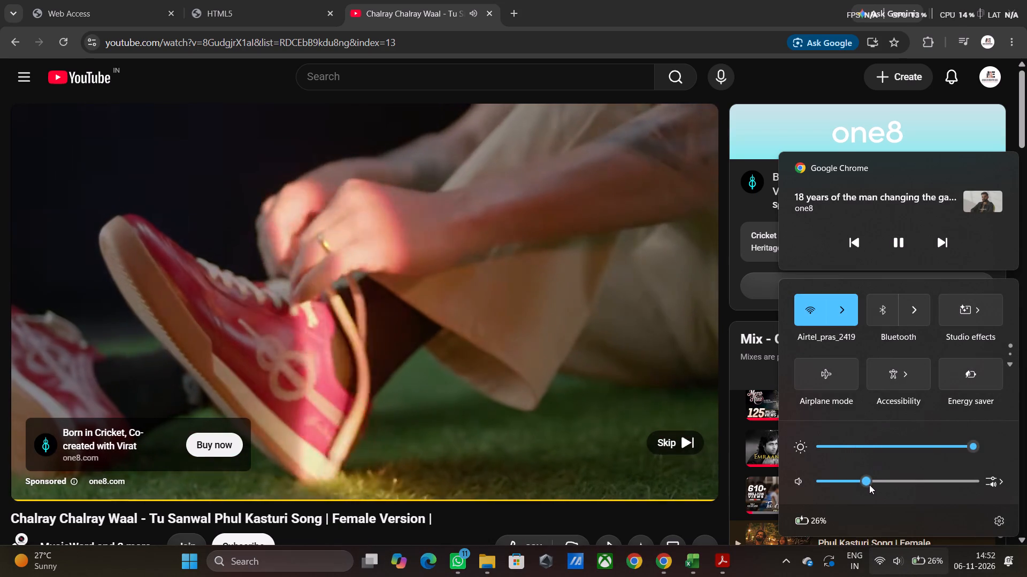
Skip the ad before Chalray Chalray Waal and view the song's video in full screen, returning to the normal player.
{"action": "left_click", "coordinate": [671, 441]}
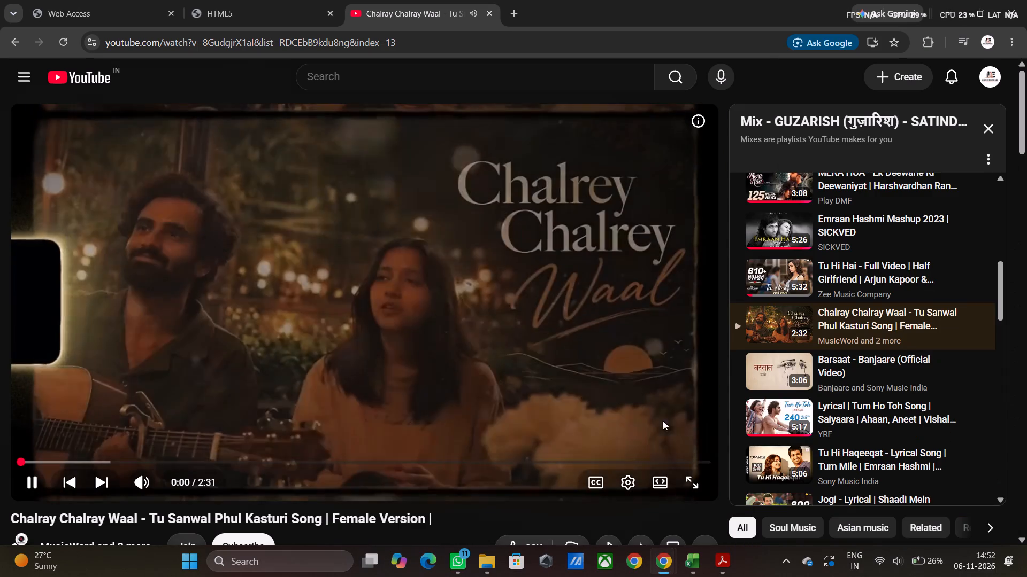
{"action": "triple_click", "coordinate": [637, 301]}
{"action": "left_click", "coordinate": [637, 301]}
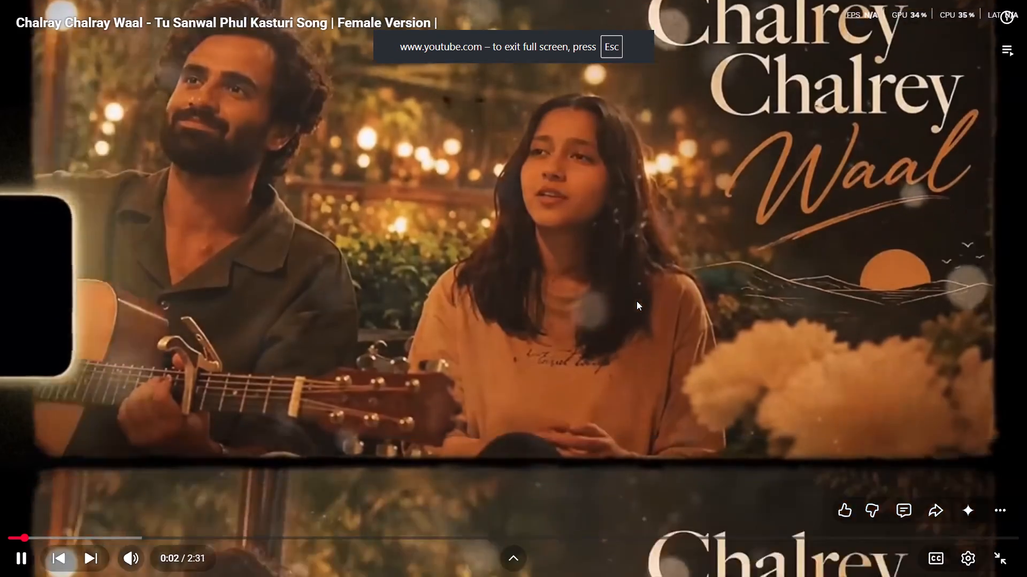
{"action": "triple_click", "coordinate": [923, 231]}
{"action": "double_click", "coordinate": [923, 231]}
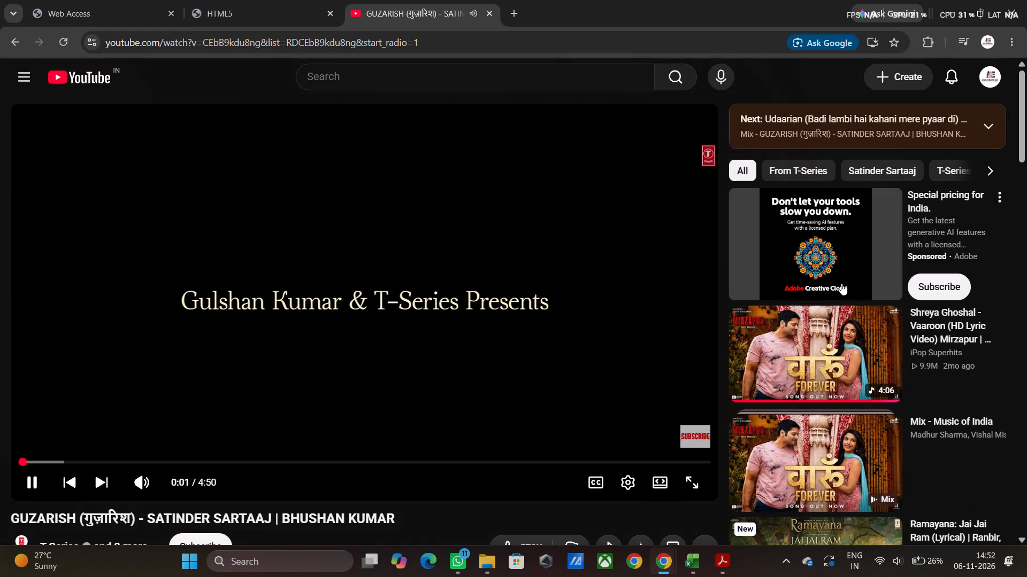
Restart the GUZARISH video by Satinder Sartaaj and skip its intro, seeking ahead to about 0:29.
{"action": "scroll", "coordinate": [847, 472], "scroll_direction": "up", "scroll_amount": 2}
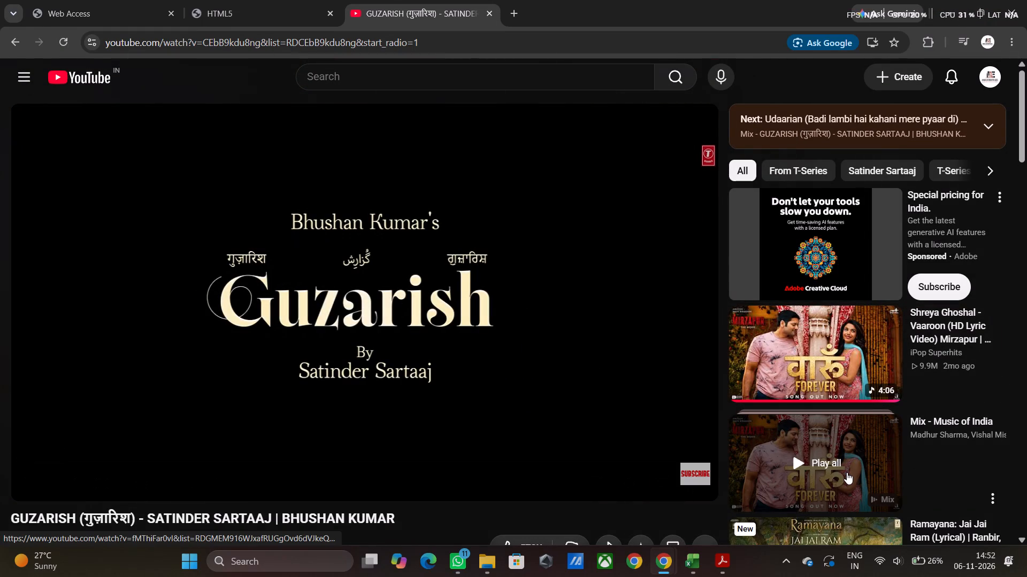
{"action": "scroll", "coordinate": [901, 300], "scroll_direction": "up", "scroll_amount": 2}
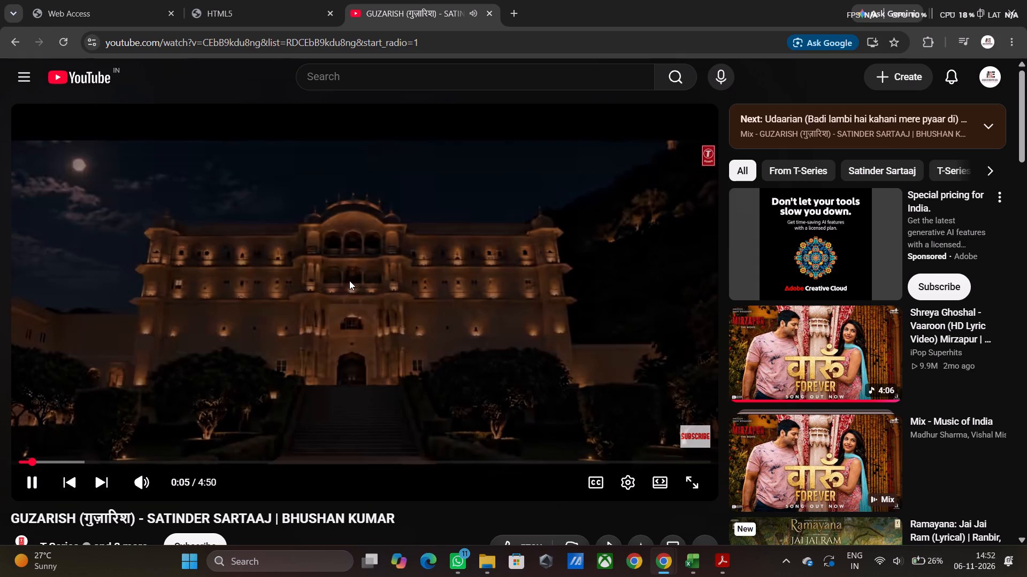
{"action": "left_click", "coordinate": [68, 486]}
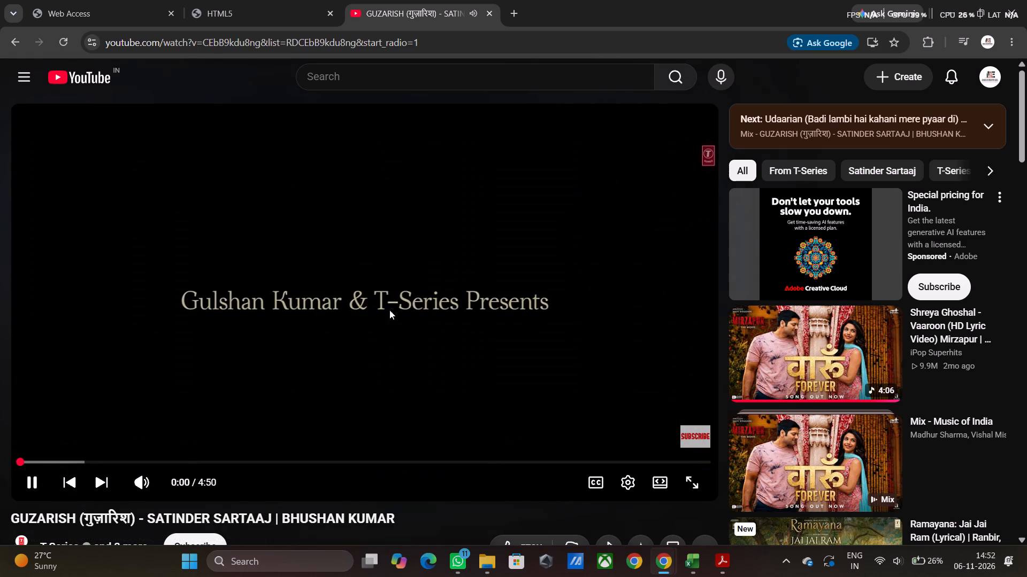
{"action": "left_click_drag", "start_coordinate": [28, 466], "coordinate": [70, 465]}
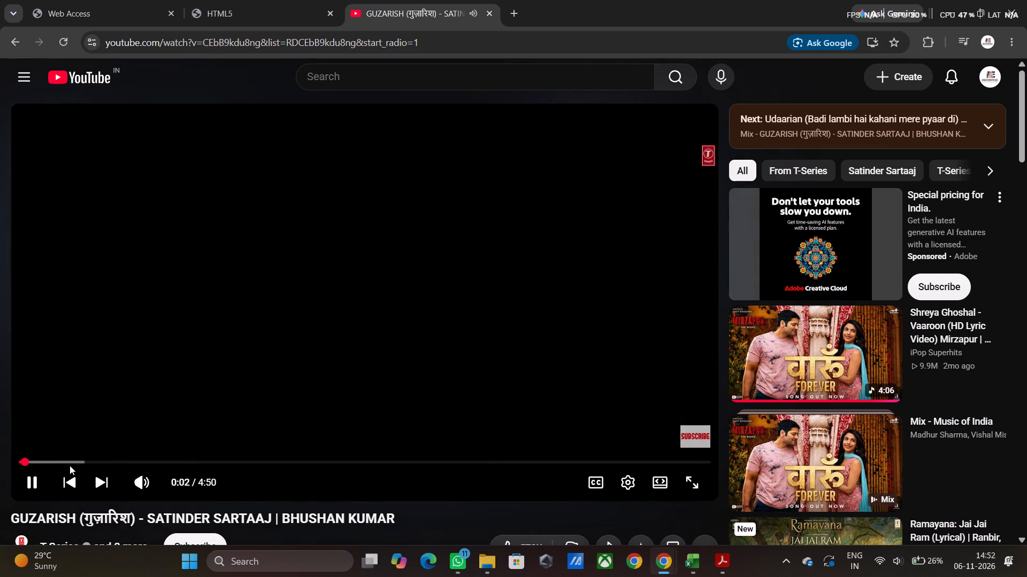
{"action": "left_click_drag", "start_coordinate": [70, 465], "coordinate": [71, 467]}
{"action": "left_click_drag", "start_coordinate": [29, 460], "coordinate": [49, 463]}
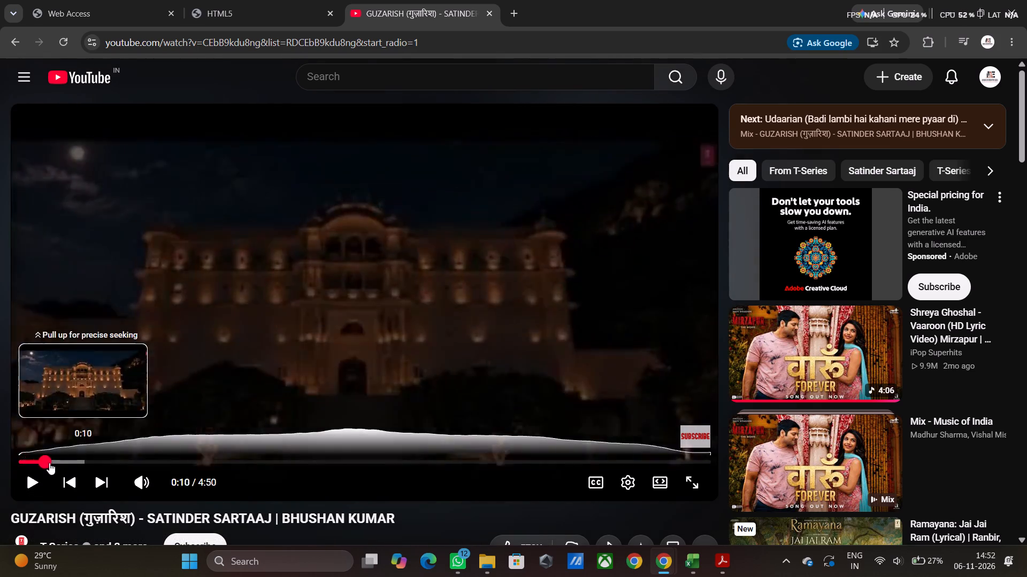
{"action": "left_click_drag", "start_coordinate": [49, 463], "coordinate": [87, 470]}
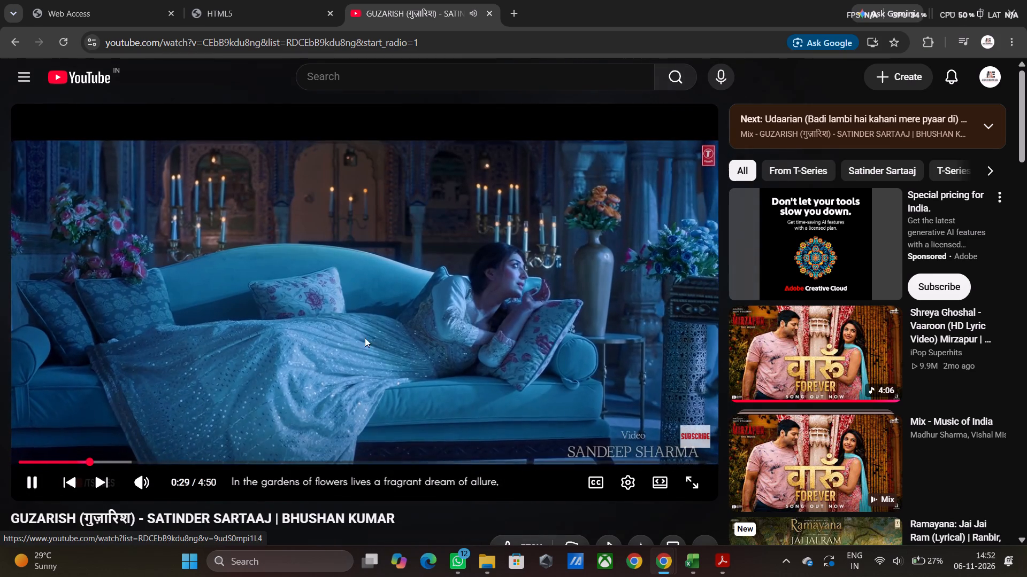
Return to the SALARY workbook in Excel and set Janoo's duty to 40.5 and advance to 9500.
{"action": "key", "text": "alt+Tab"}
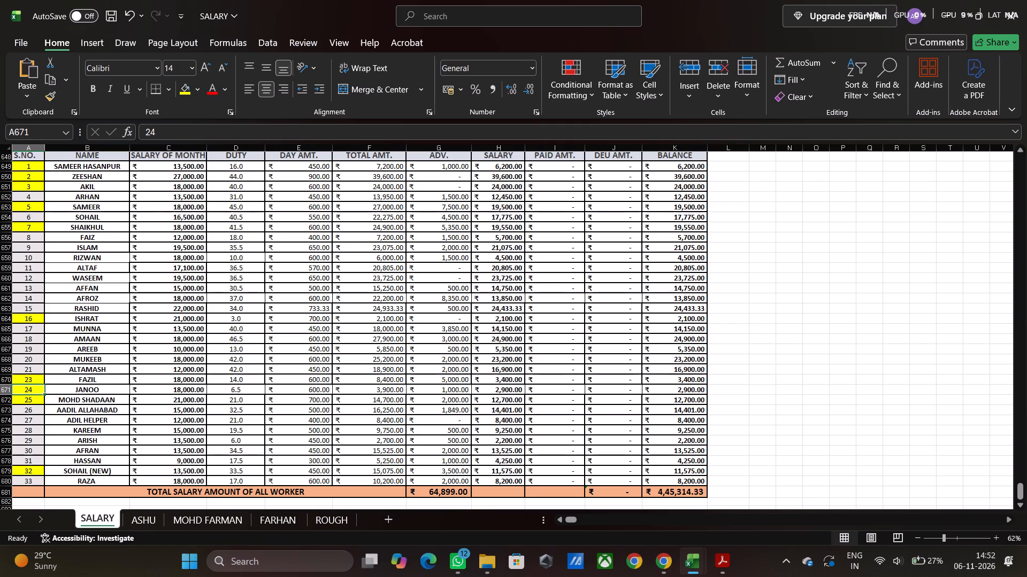
{"action": "left_click", "coordinate": [240, 391]}
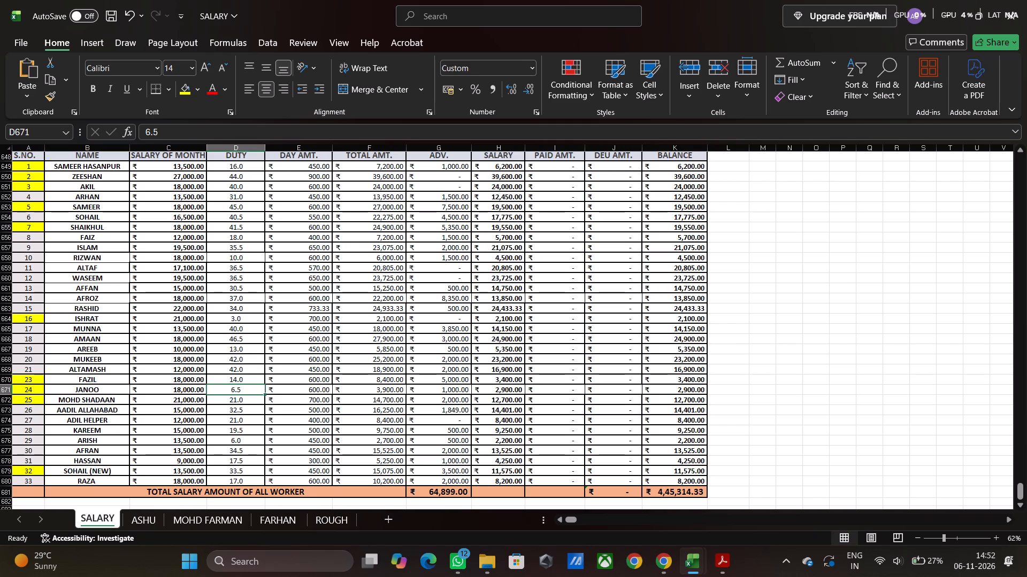
{"action": "type", "text": "40.1"}
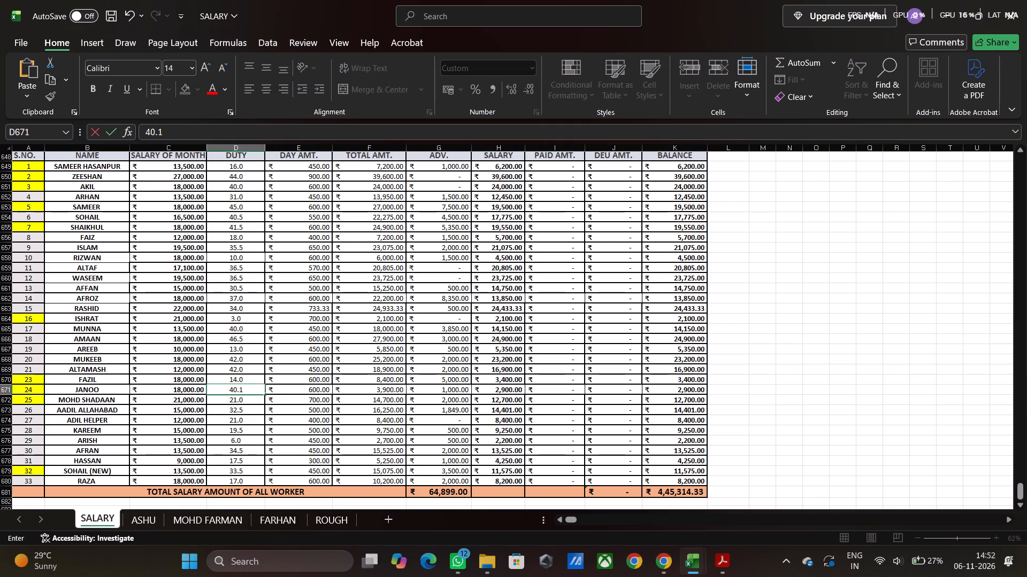
{"action": "key", "text": "BackSpace"}
{"action": "key", "text": "5"}
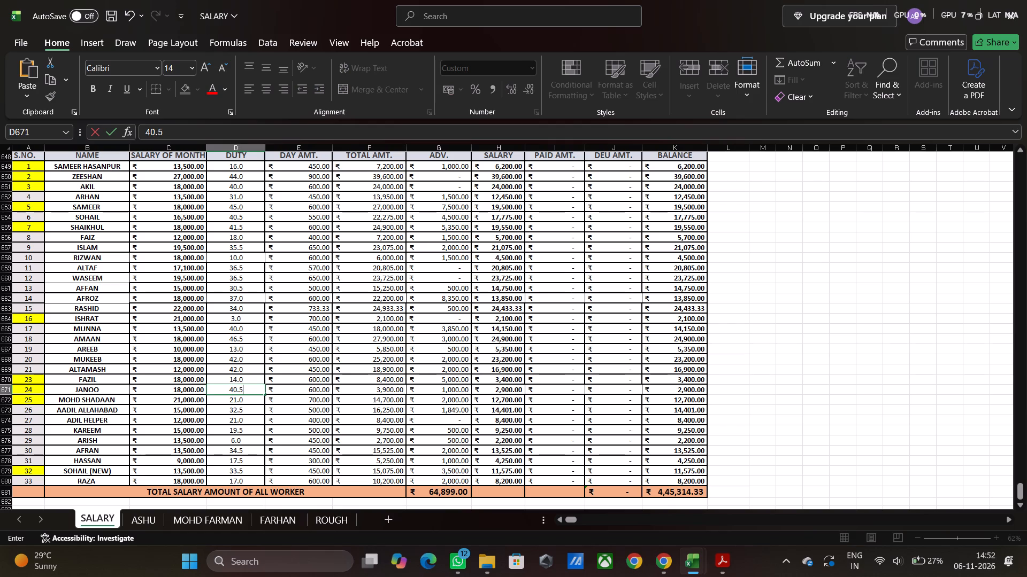
{"action": "key", "text": "Right"}
{"action": "key", "text": "Right"}
{"action": "key", "text": "Right"}
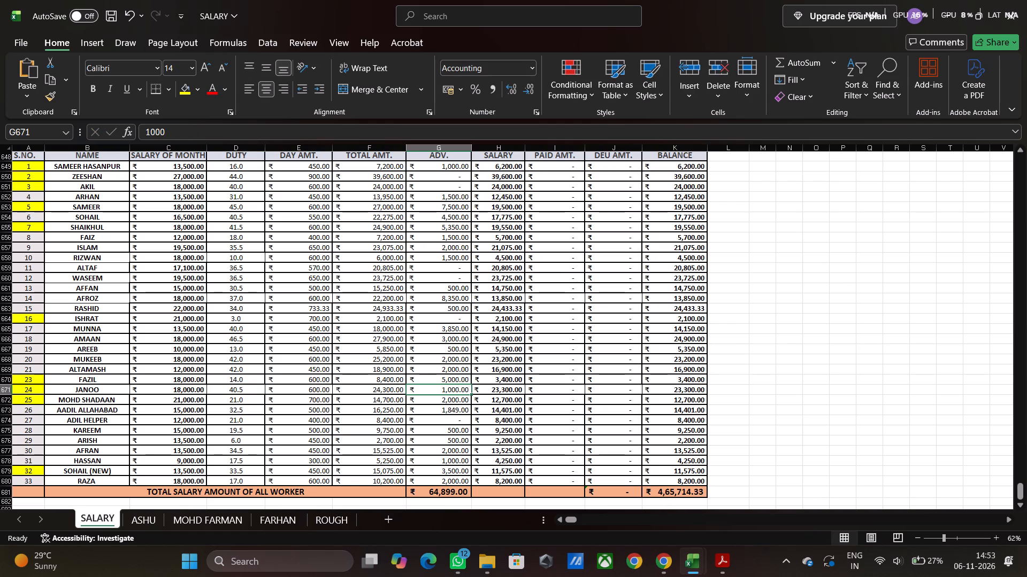
{"action": "type", "text": "9500"}
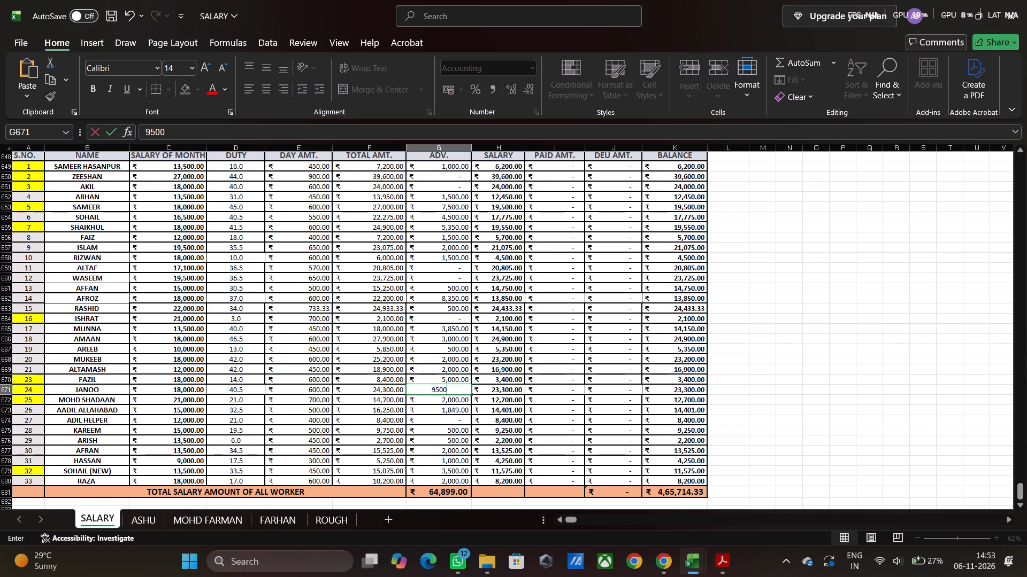
{"action": "key", "text": "Right"}
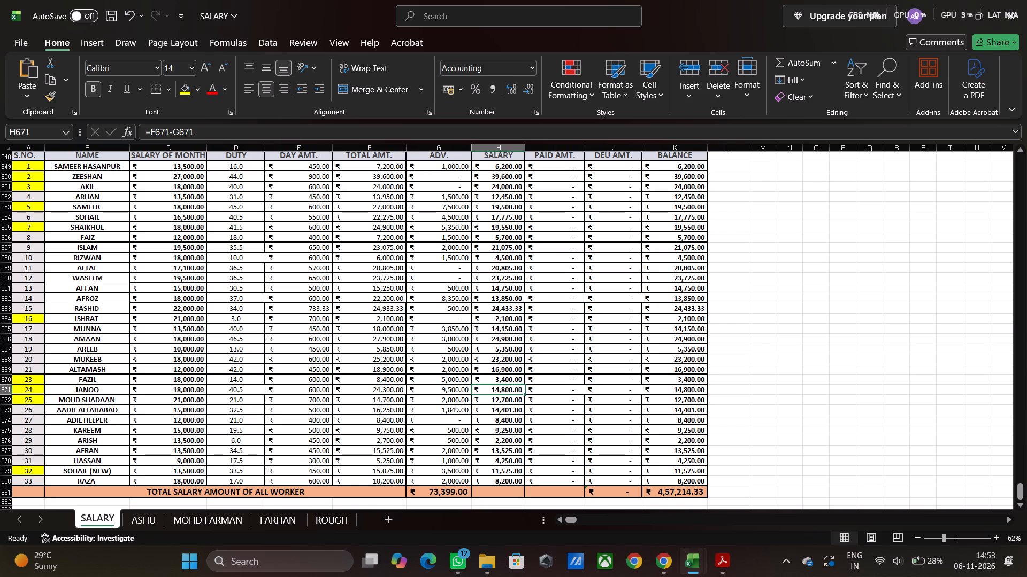
Set Hassan's duty to 36 and advance to 2500 in the row for serial number 31.
{"action": "left_click", "coordinate": [246, 458]}
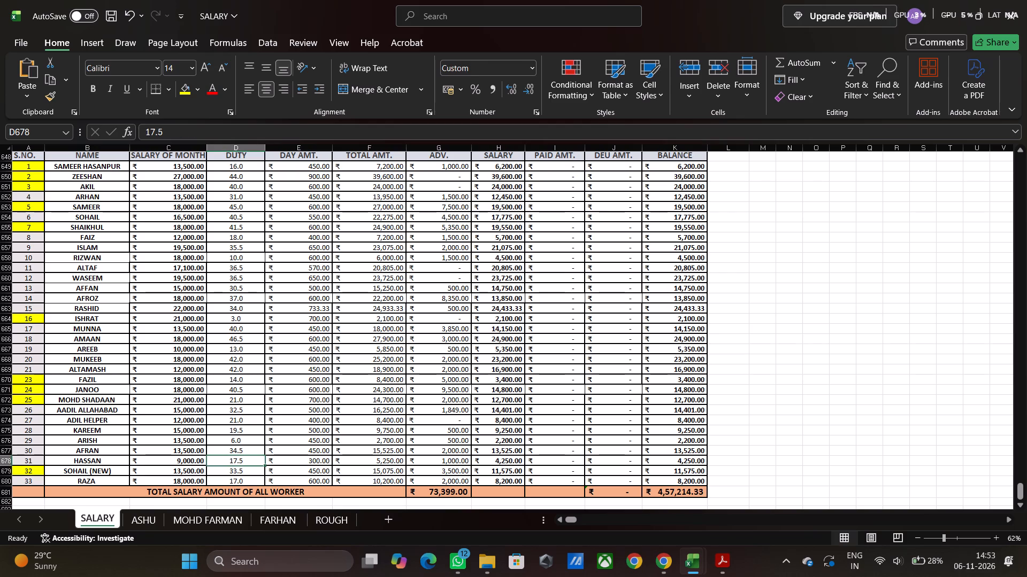
{"action": "type", "text": "36"}
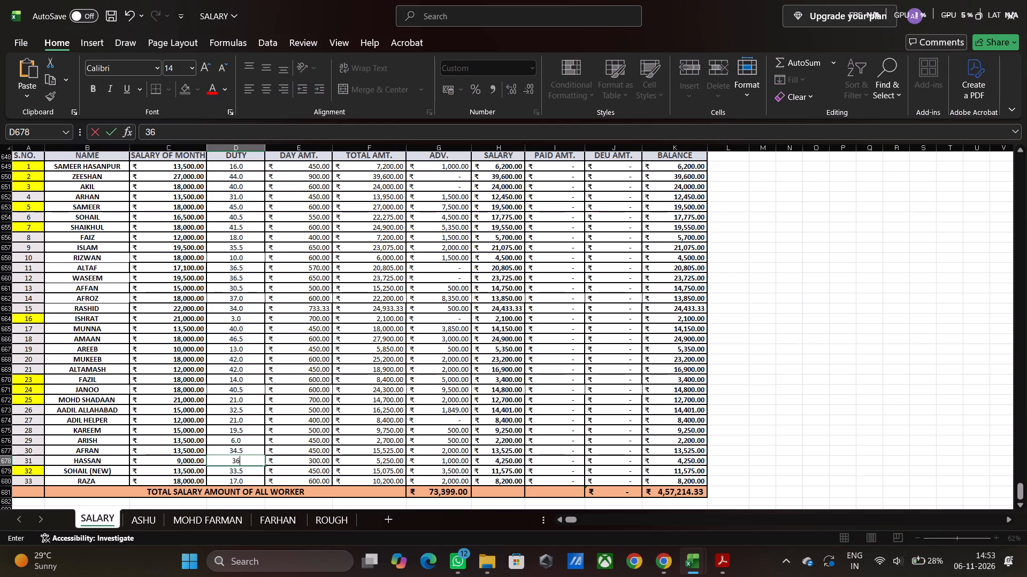
{"action": "key", "text": "Right"}
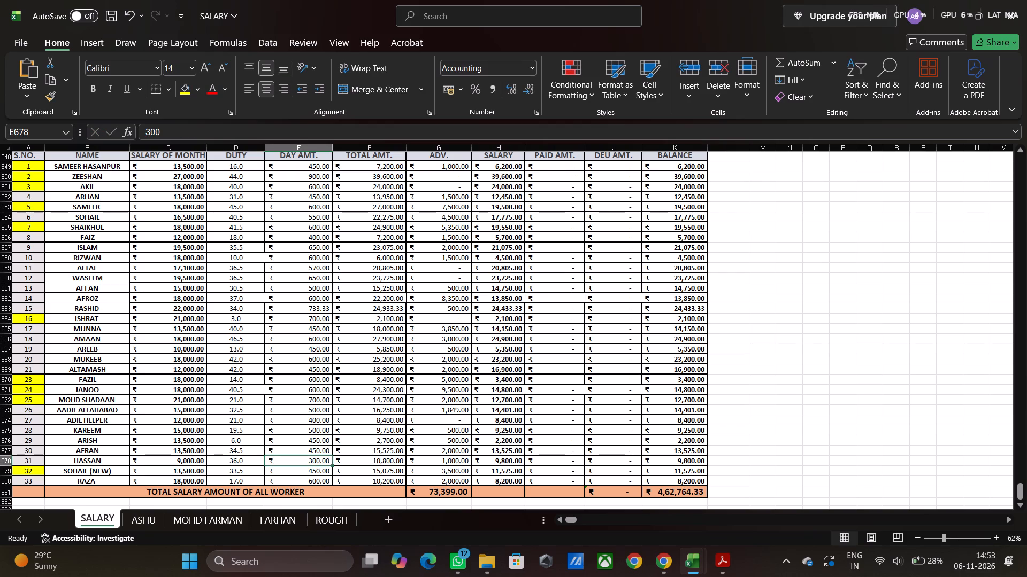
{"action": "key", "text": "Right"}
{"action": "key", "text": "Right"}
{"action": "type", "text": "2500"}
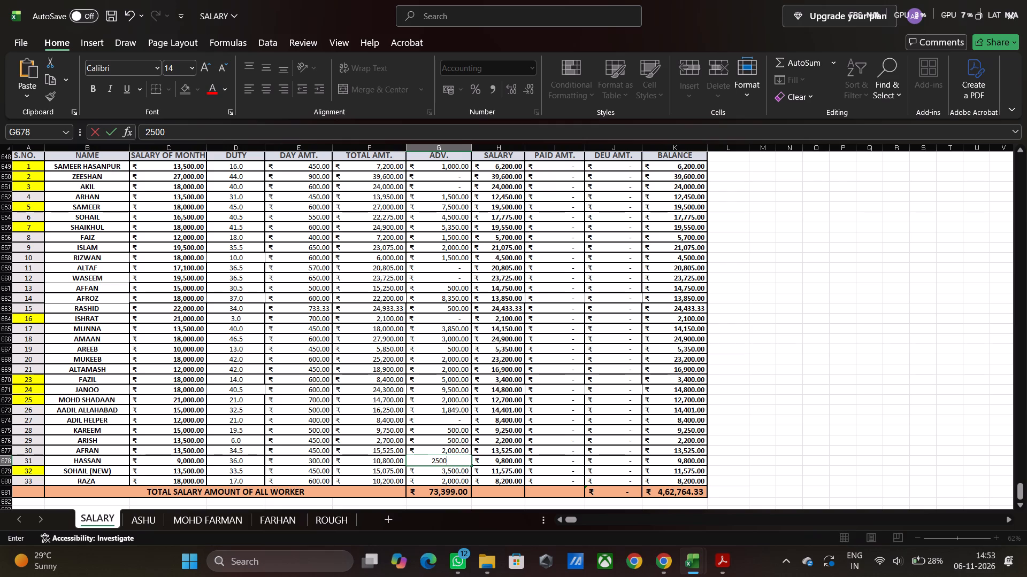
{"action": "key", "text": "Right"}
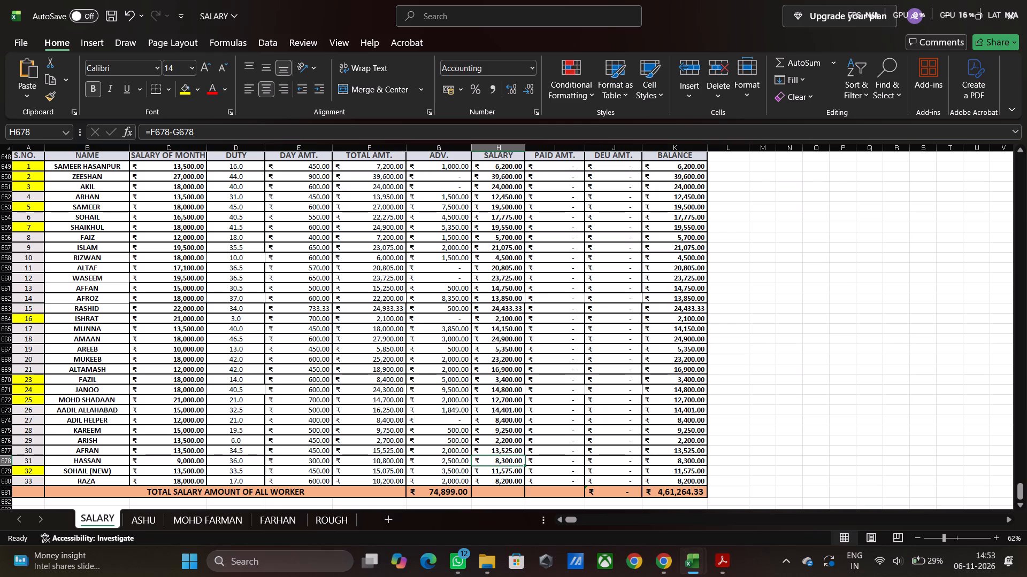
Find all ARISH entries in the sheet and go to the one in the October 2026 table.
{"action": "key", "text": "ctrl+f"}
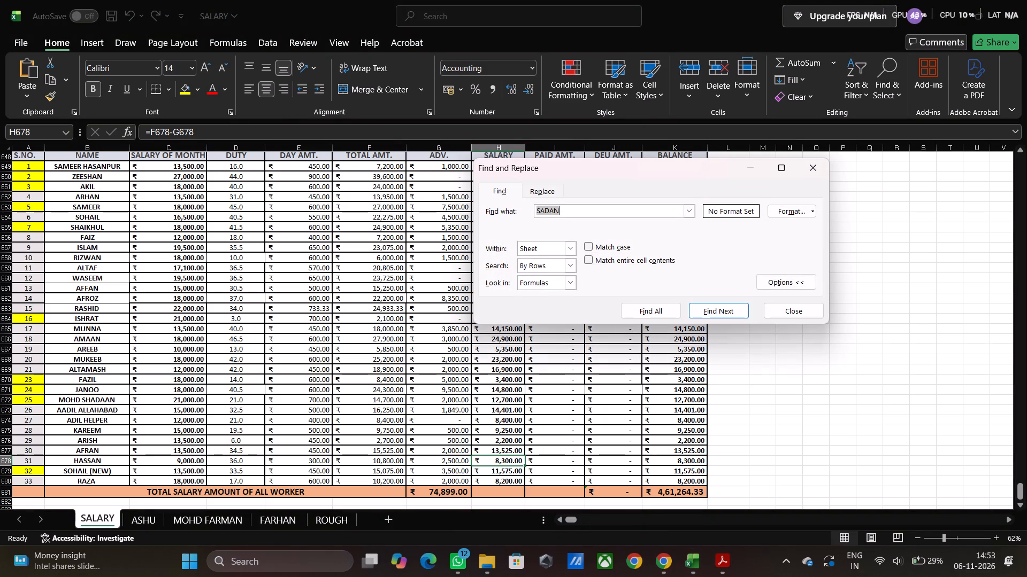
{"action": "type", "text": "ARI"}
{"action": "type", "text": "SH"}
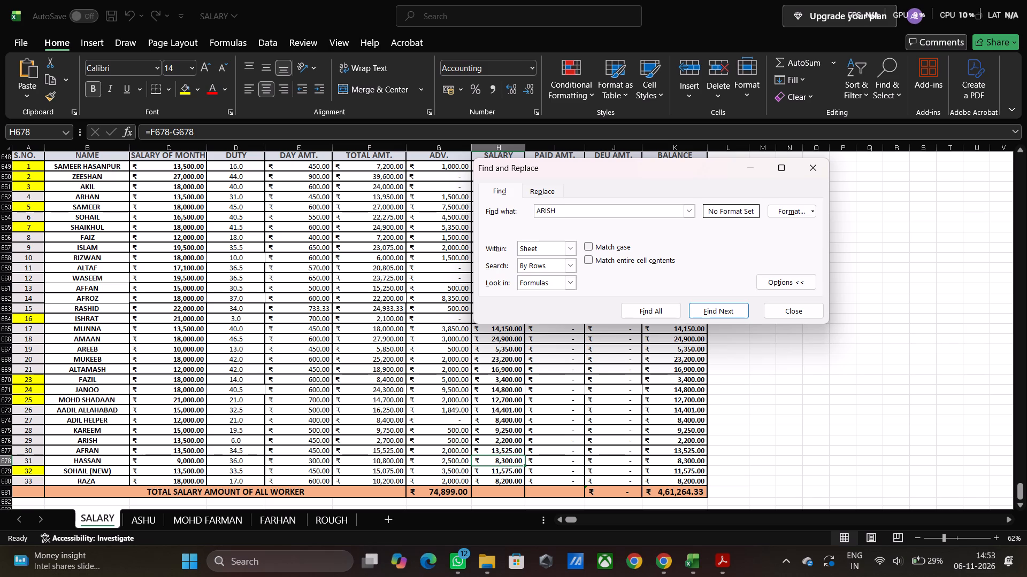
{"action": "left_click", "coordinate": [642, 312]}
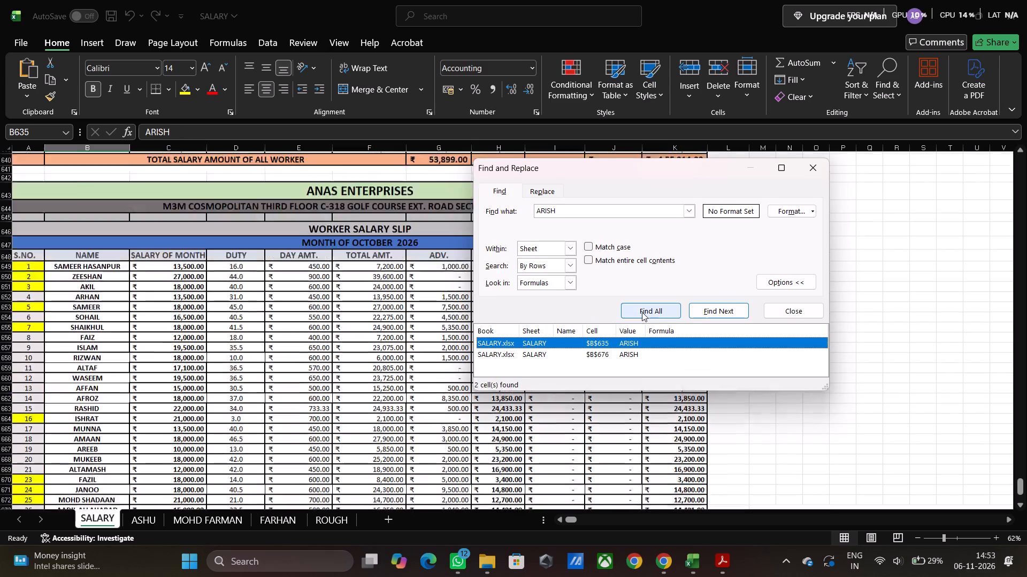
{"action": "left_click", "coordinate": [569, 349]}
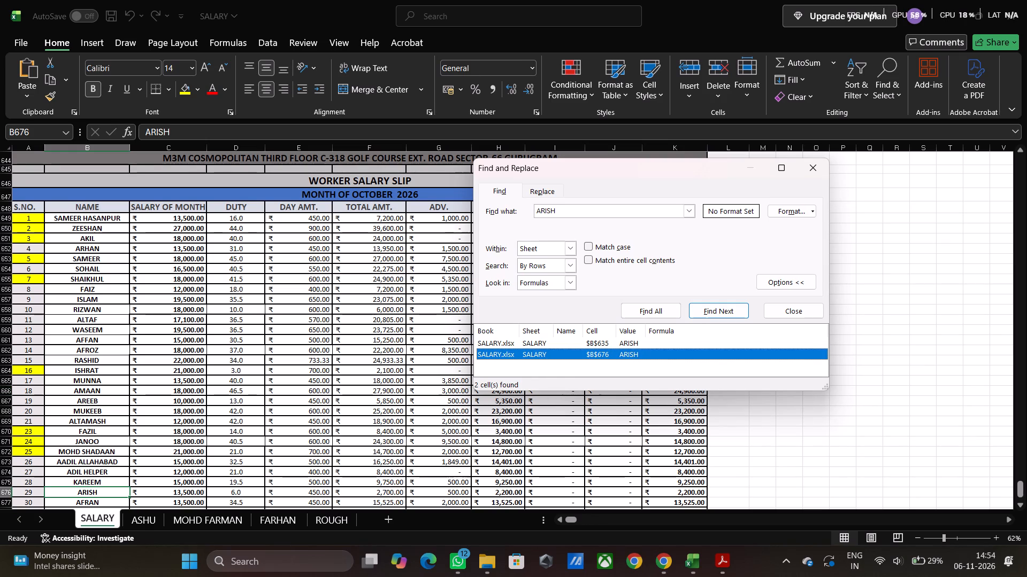
{"action": "left_click", "coordinate": [555, 342]}
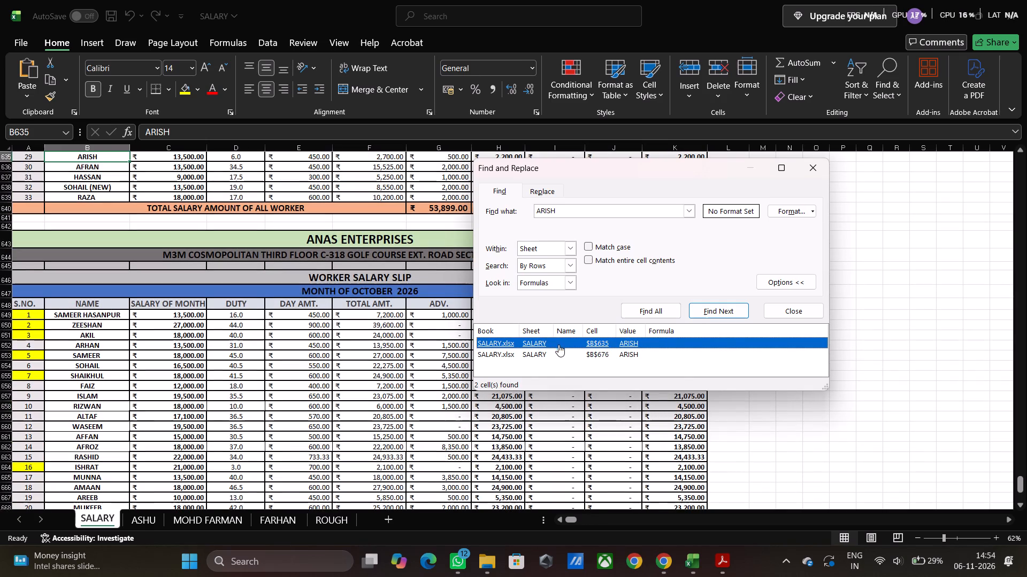
{"action": "left_click", "coordinate": [586, 353]}
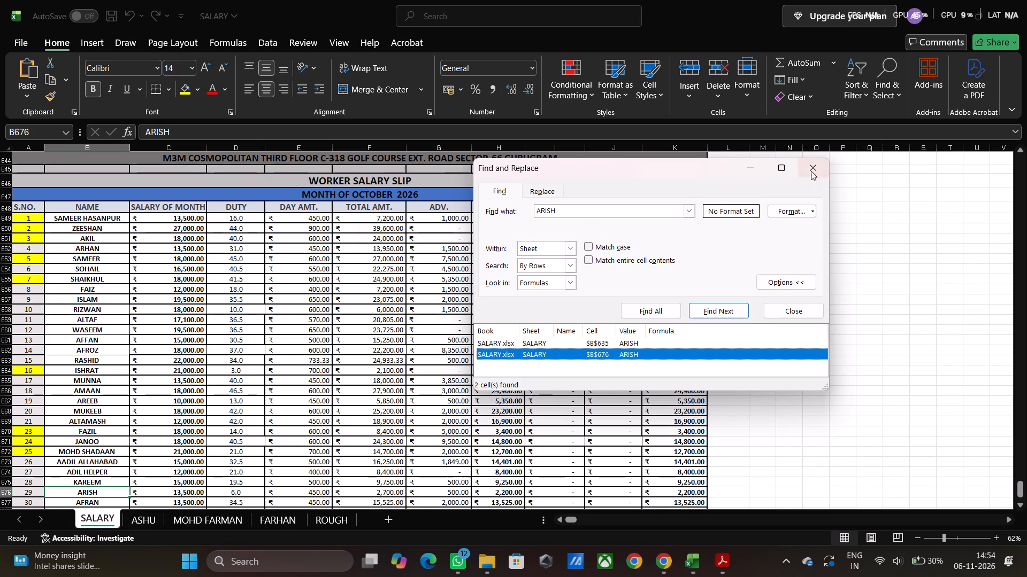
{"action": "left_click", "coordinate": [811, 167]}
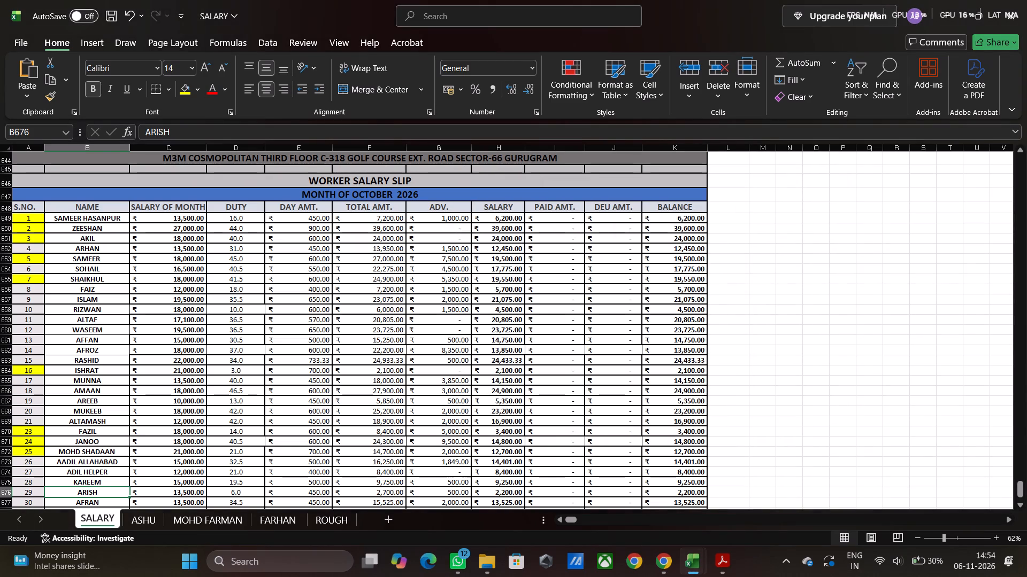
Set Arish's duty to 45.5 and advance to 2500 in the October 2026 table.
{"action": "left_click", "coordinate": [248, 492]}
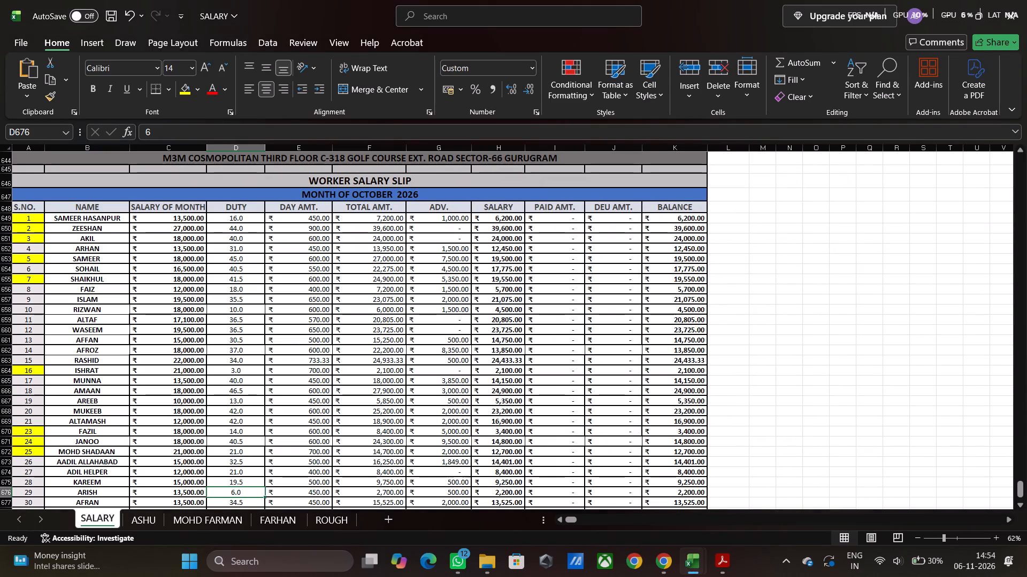
{"action": "type", "text": "45"}
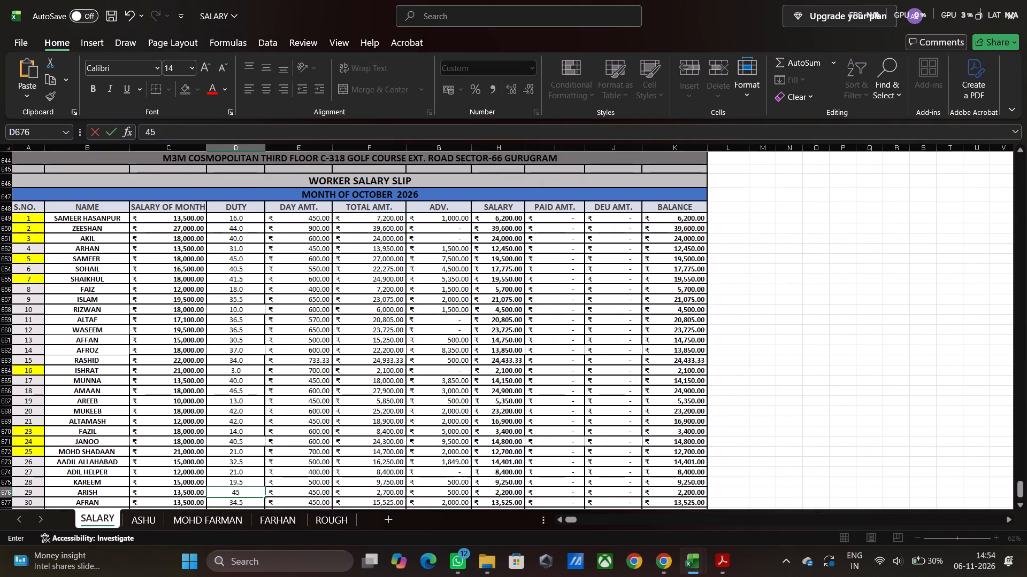
{"action": "type", "text": ".5"}
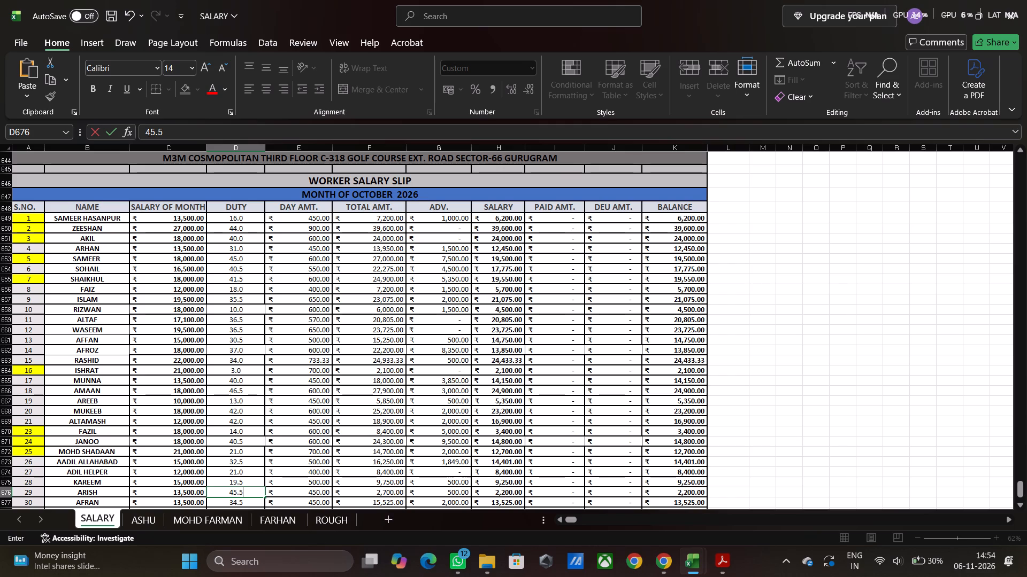
{"action": "key", "text": "Right"}
{"action": "key", "text": "Right"}
{"action": "key", "text": "Right"}
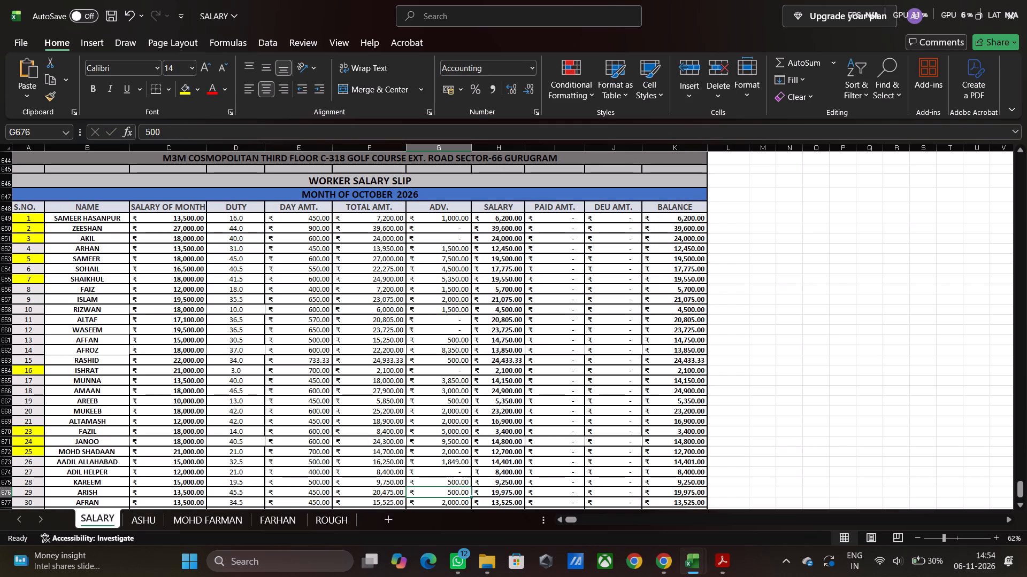
{"action": "type", "text": "2500"}
{"action": "key", "text": "Right"}
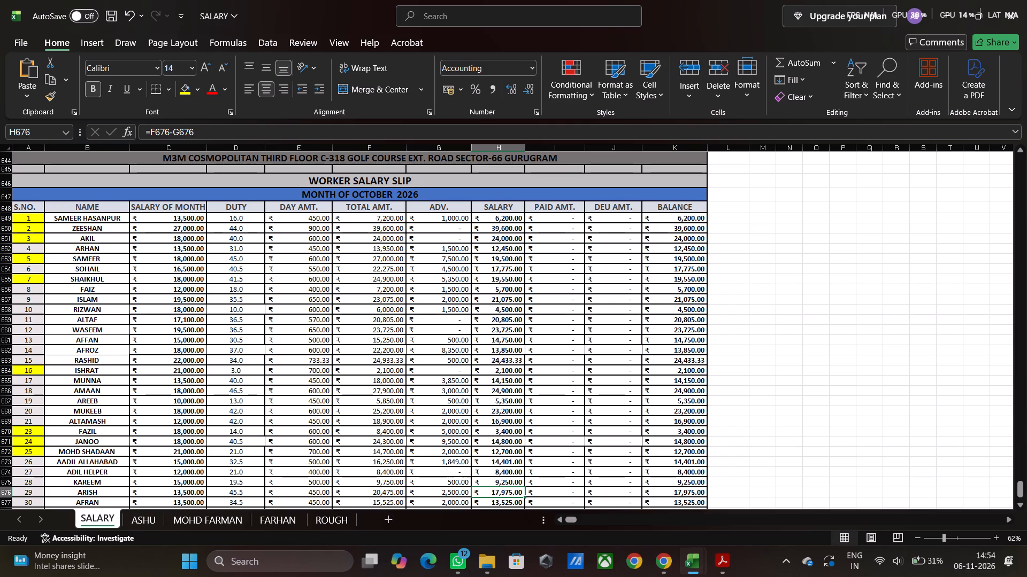
Highlight Afran's serial number 30 in yellow and set his duty to 39 and advance to 0.
{"action": "left_click", "coordinate": [95, 504]}
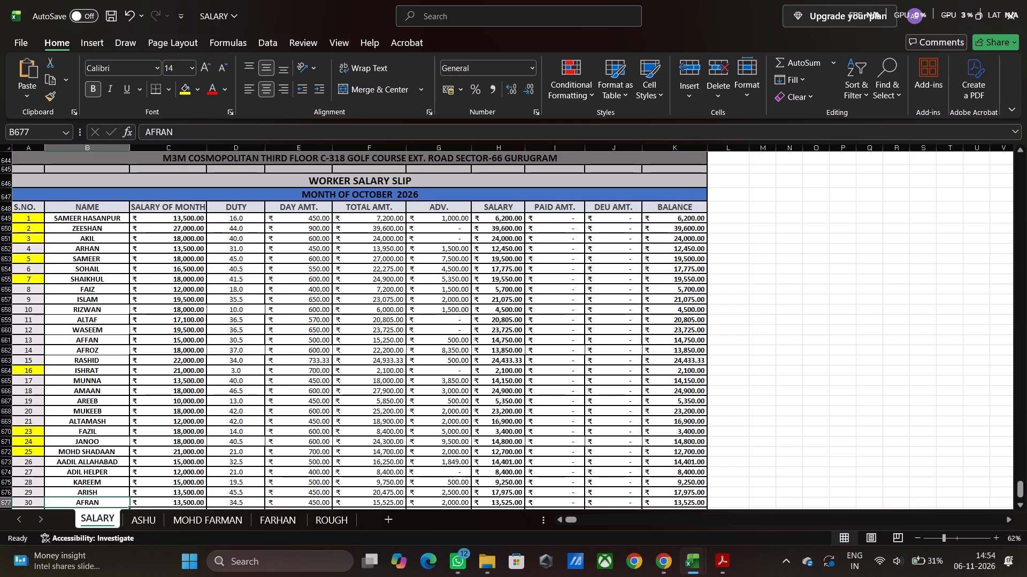
{"action": "scroll", "coordinate": [39, 504], "scroll_direction": "down", "scroll_amount": 1}
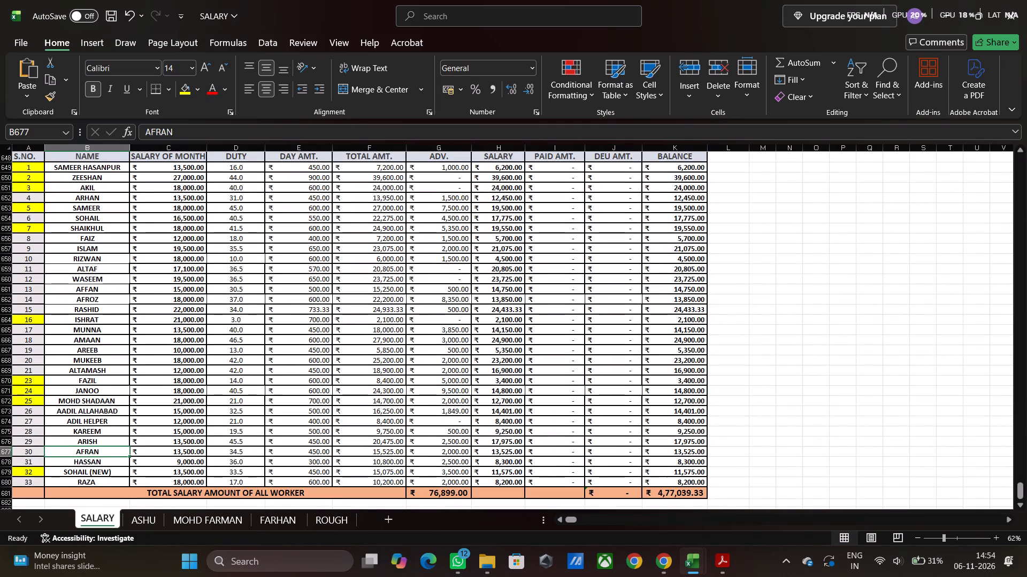
{"action": "left_click", "coordinate": [28, 453]}
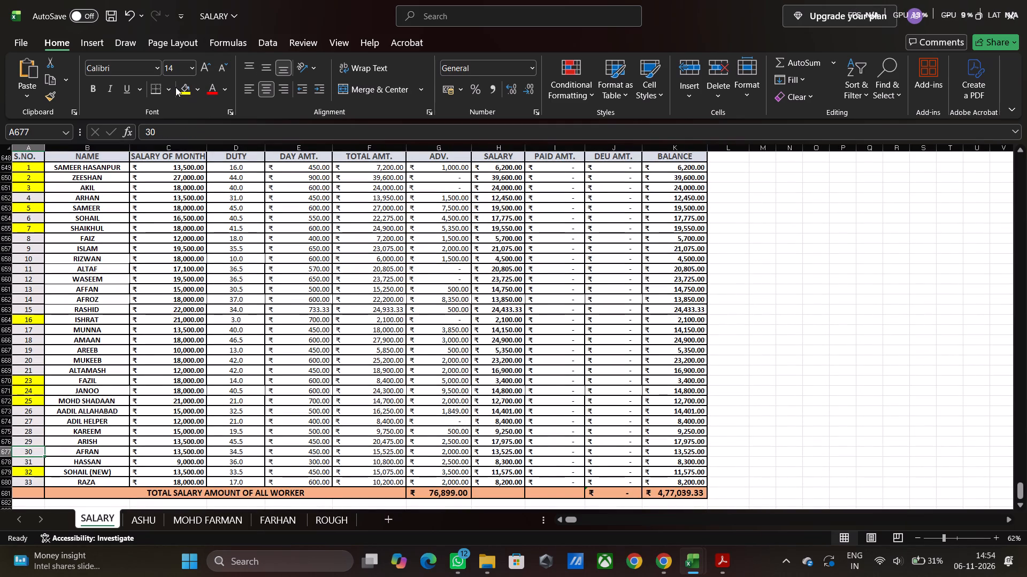
{"action": "left_click", "coordinate": [182, 87]}
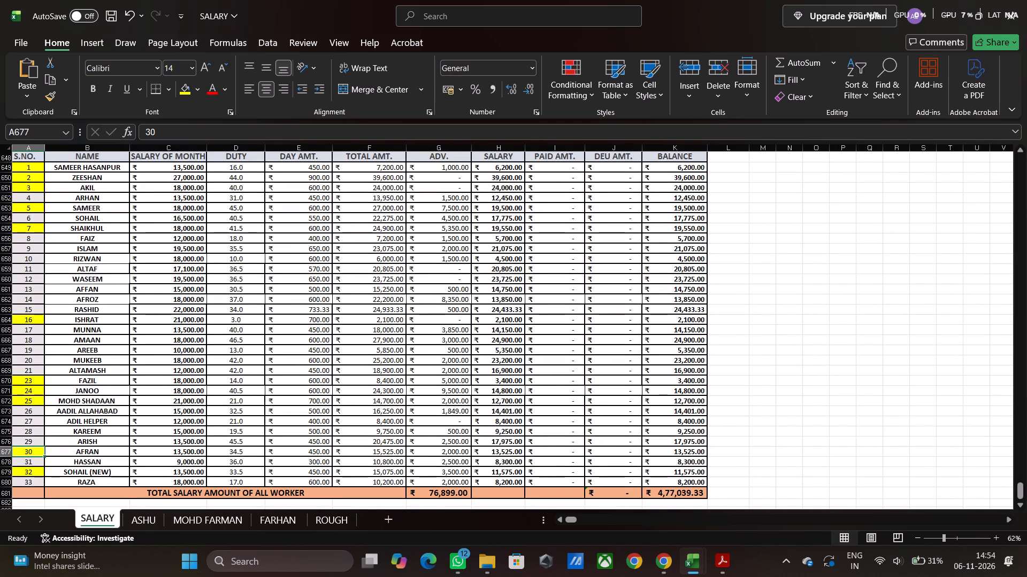
{"action": "left_click", "coordinate": [248, 455]}
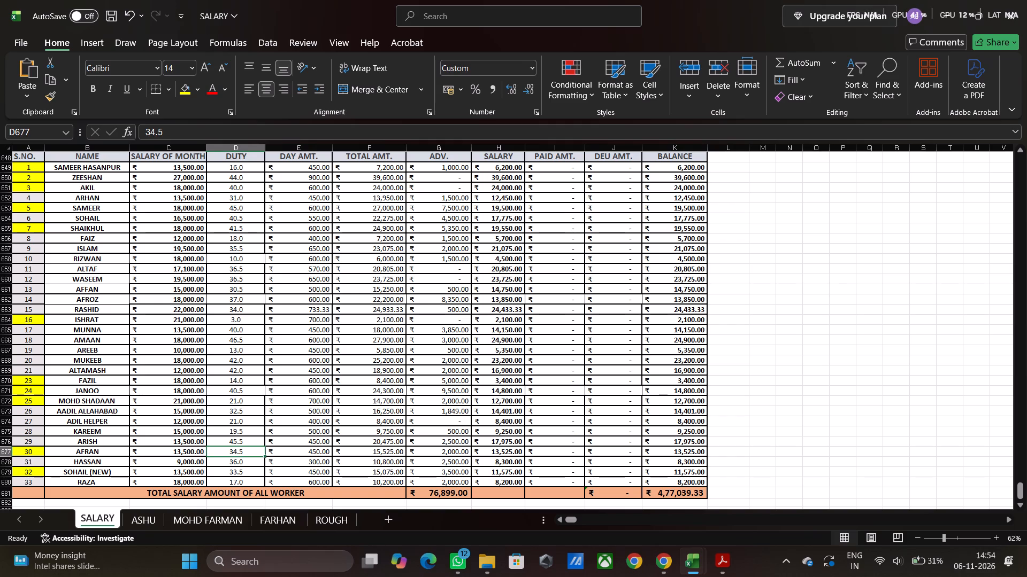
{"action": "type", "text": "39"}
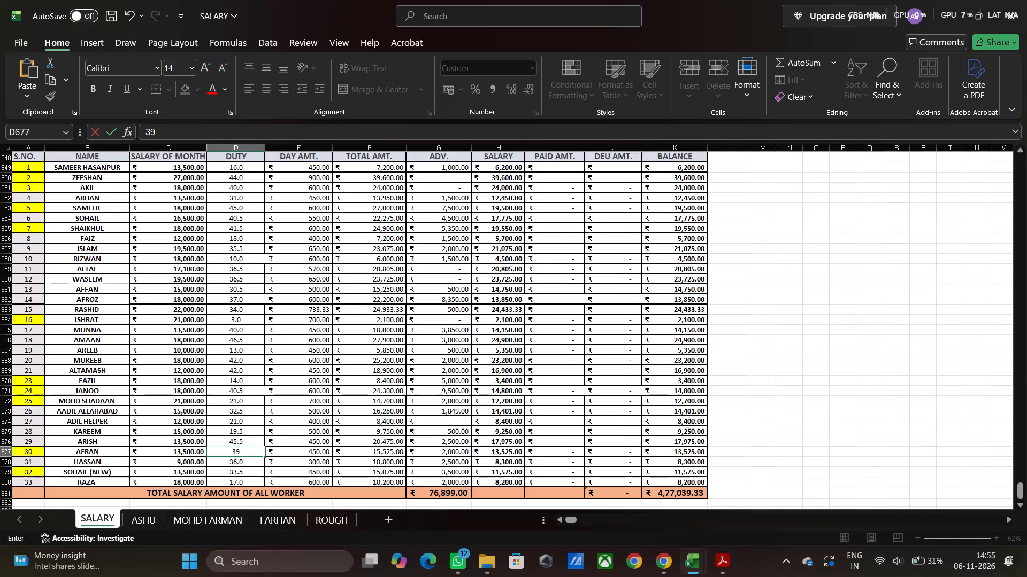
{"action": "key", "text": "Right"}
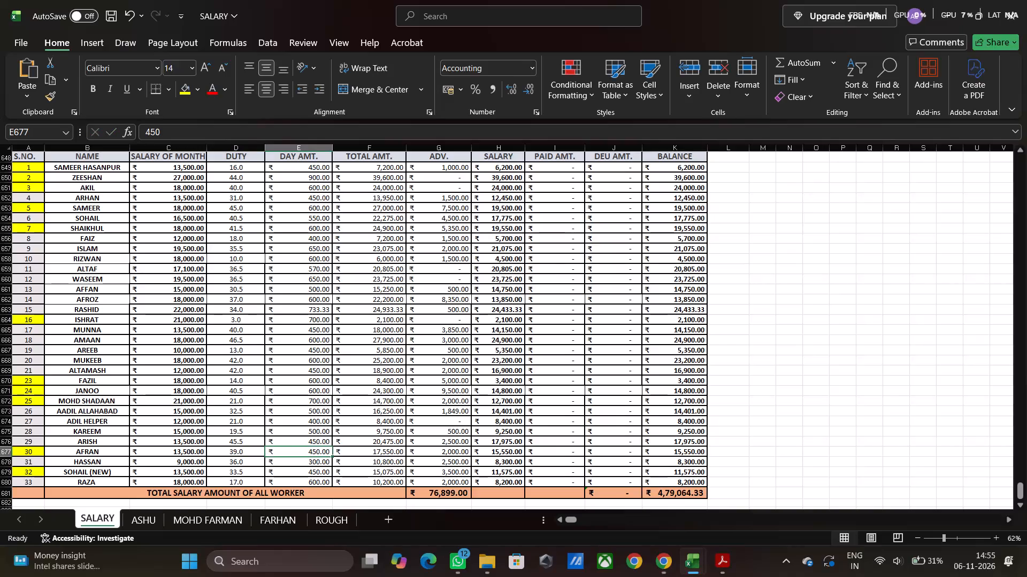
{"action": "key", "text": "Right"}
{"action": "key", "text": "Right"}
{"action": "key", "text": "0"}
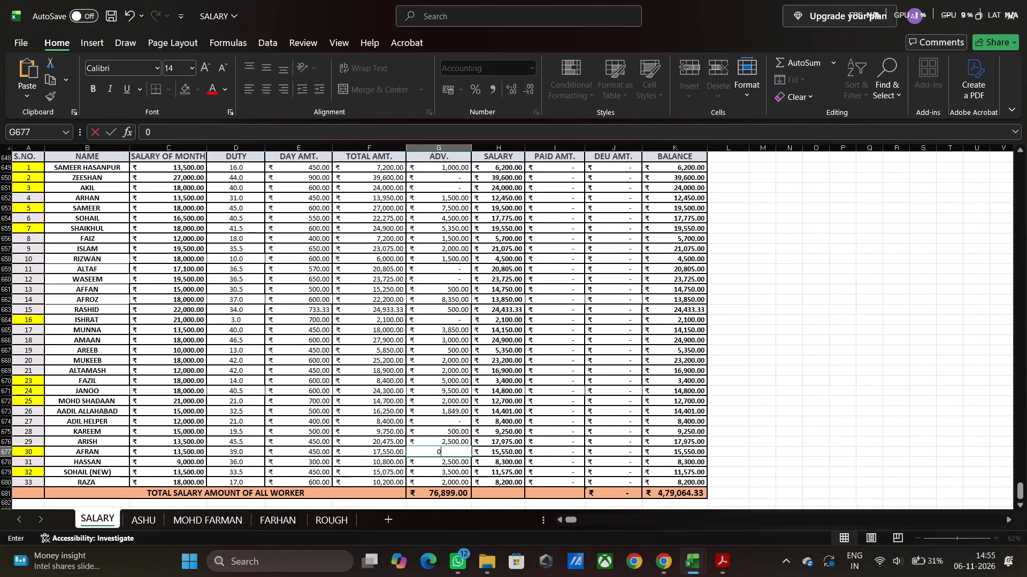
{"action": "key", "text": "Down"}
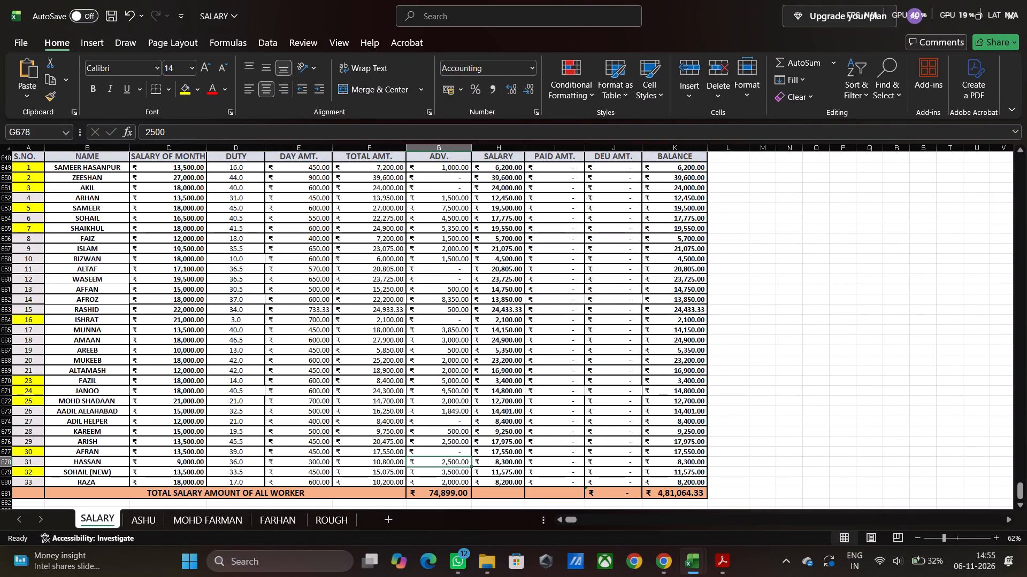
Highlight Hassan's serial number 31 in yellow.
{"action": "left_click", "coordinate": [26, 461]}
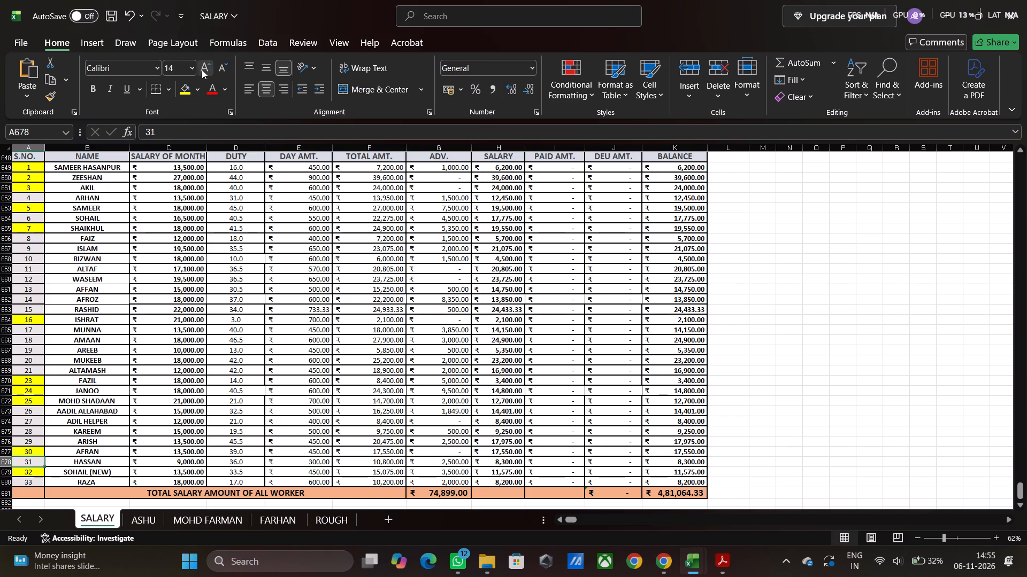
{"action": "left_click", "coordinate": [182, 92]}
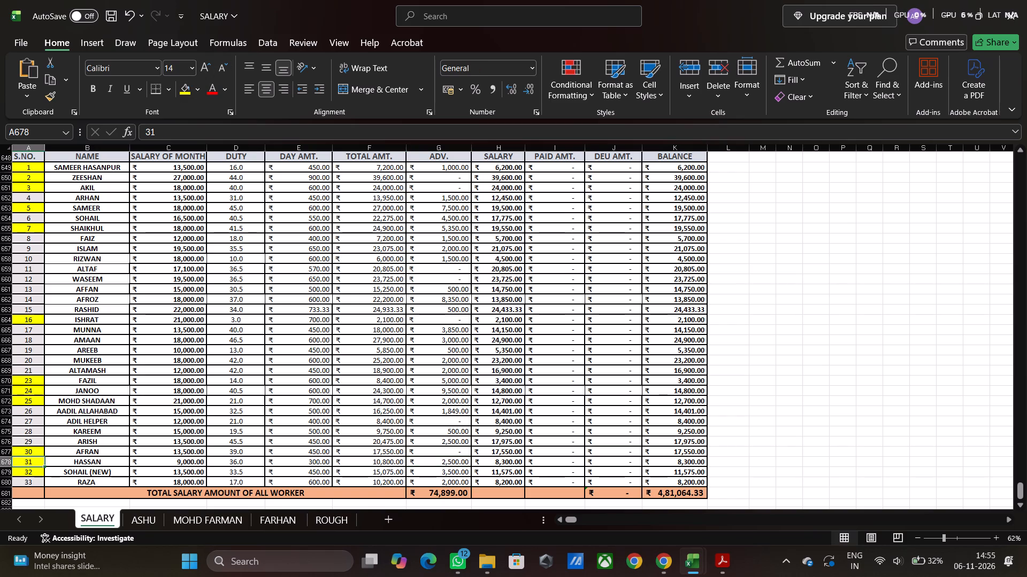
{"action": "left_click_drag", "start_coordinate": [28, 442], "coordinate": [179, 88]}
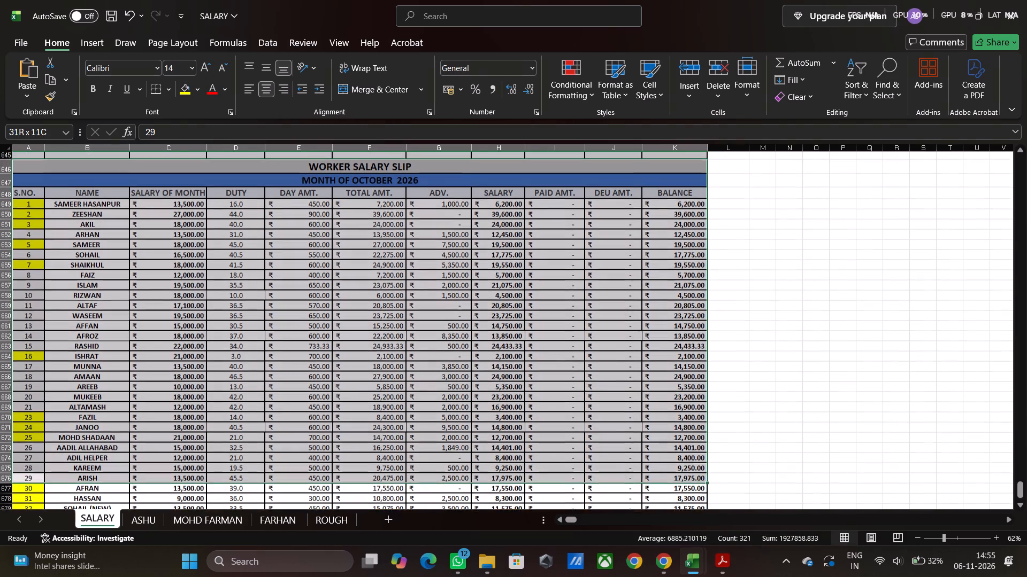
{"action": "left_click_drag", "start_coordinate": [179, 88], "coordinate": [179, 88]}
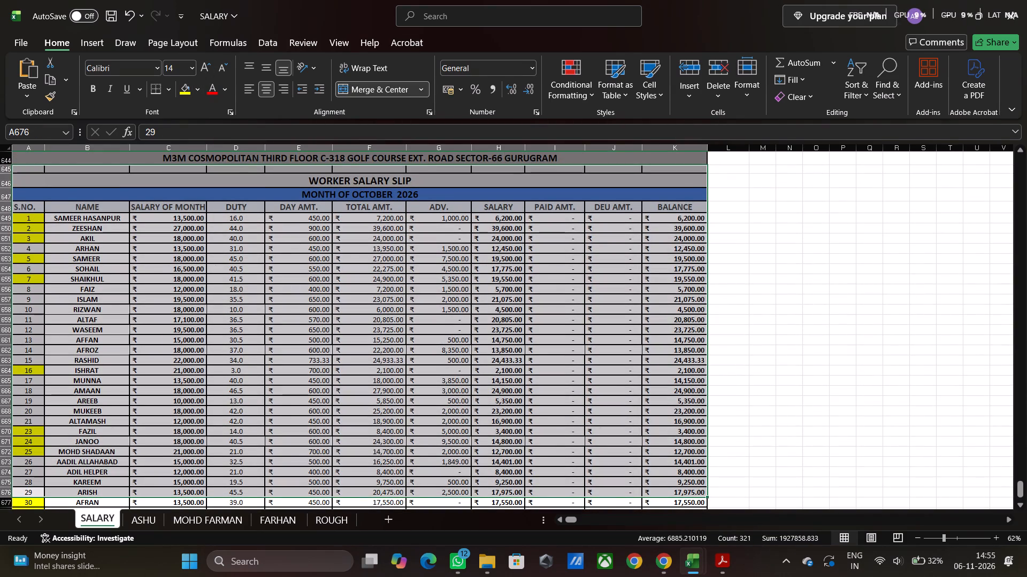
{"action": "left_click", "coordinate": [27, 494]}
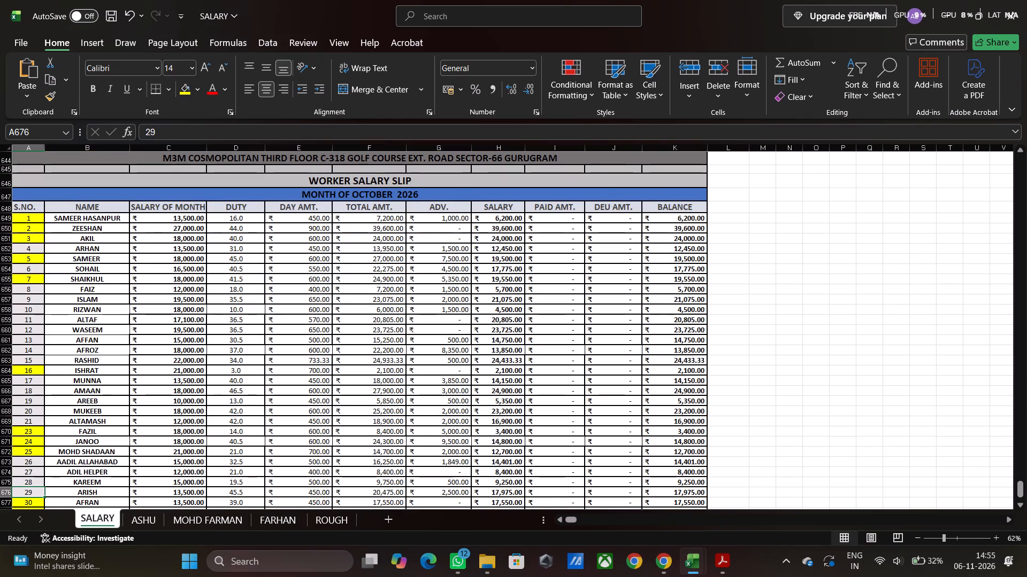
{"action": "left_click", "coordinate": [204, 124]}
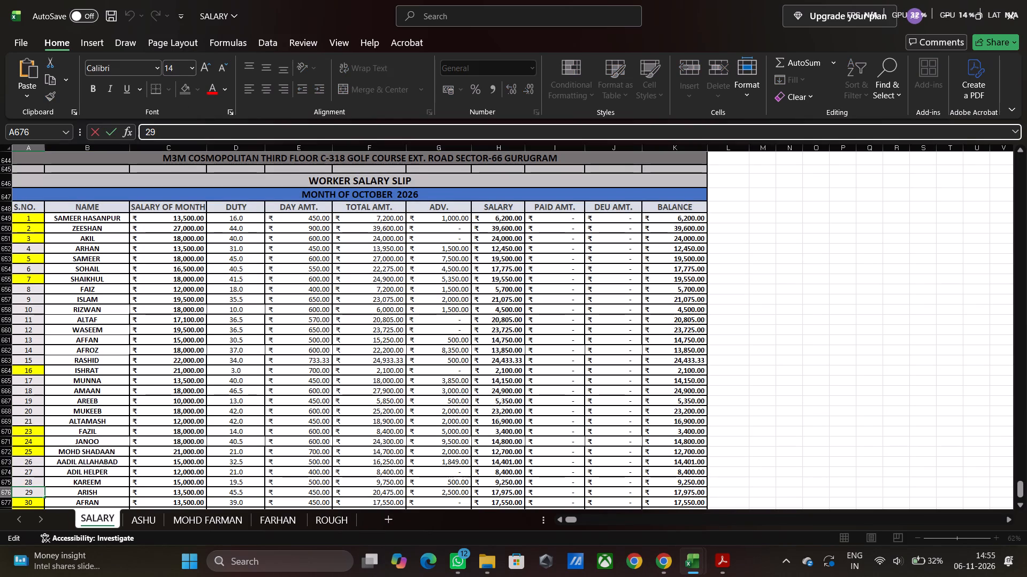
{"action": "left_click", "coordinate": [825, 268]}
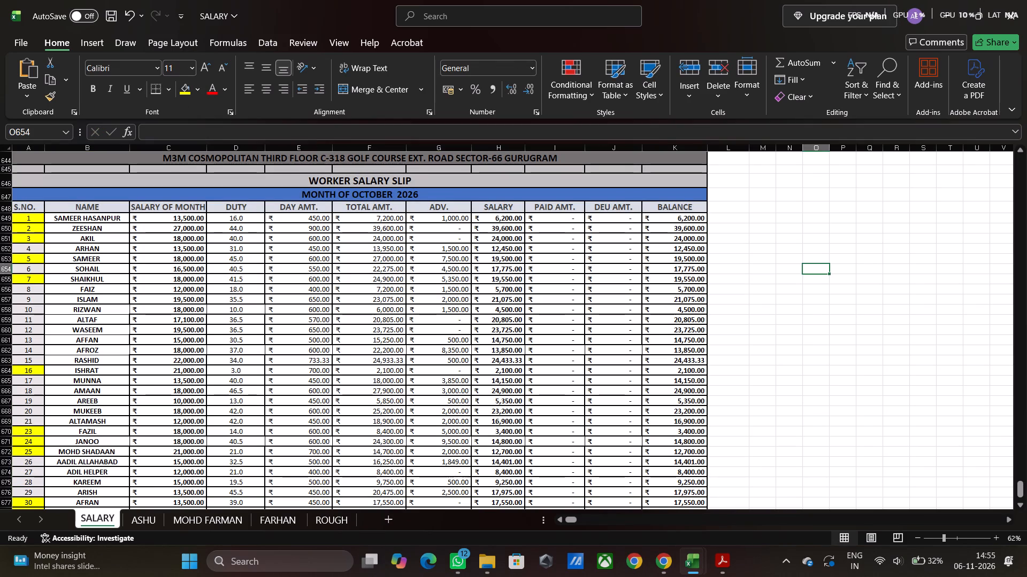
Highlight Arish's serial number 29 in yellow.
{"action": "left_click", "coordinate": [28, 492]}
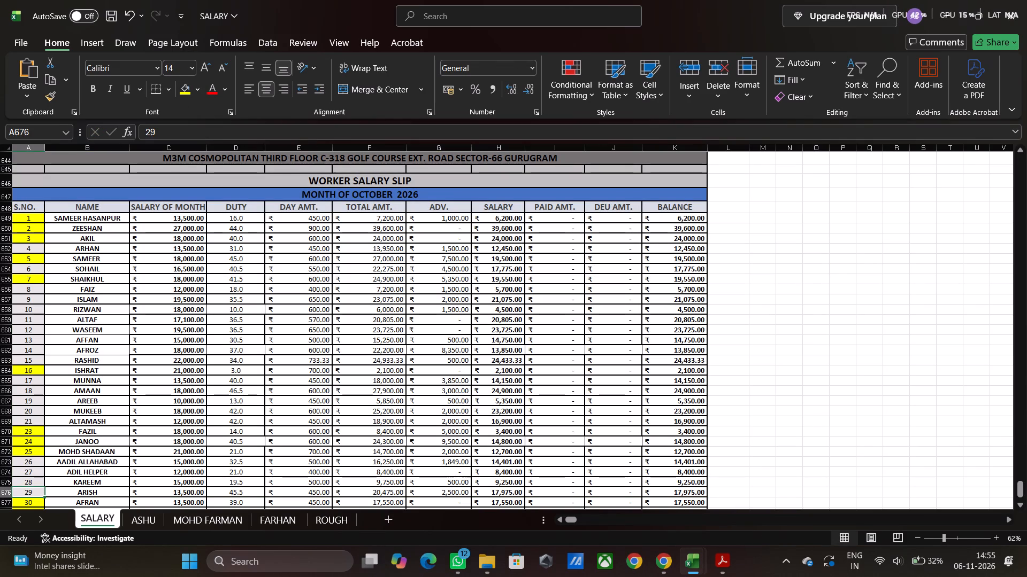
{"action": "left_click", "coordinate": [185, 90]}
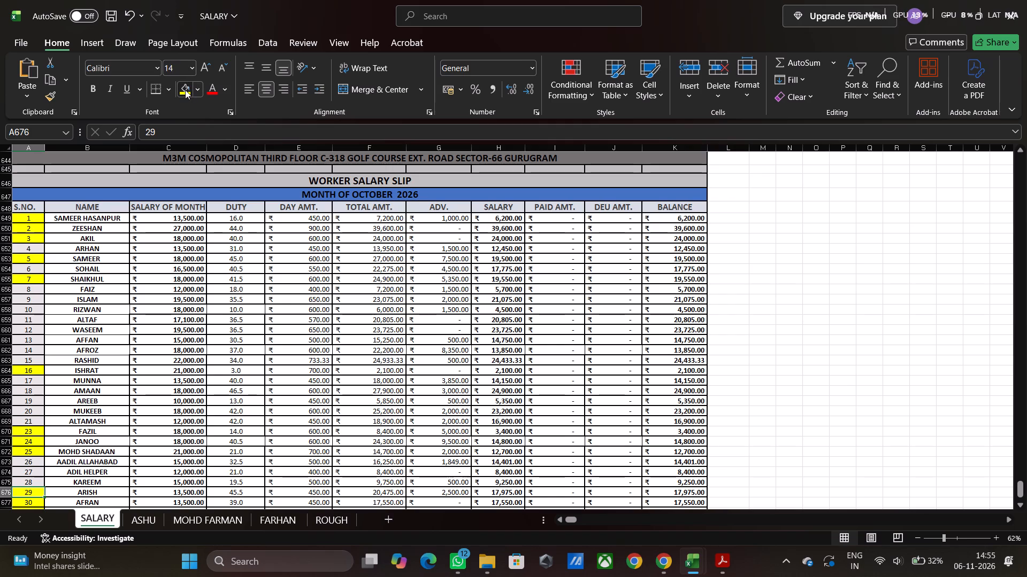
Highlight Faiz's serial number 8 in yellow and set his duty to 38 in the October 2026 table.
{"action": "scroll", "coordinate": [251, 212], "scroll_direction": "down", "scroll_amount": 1}
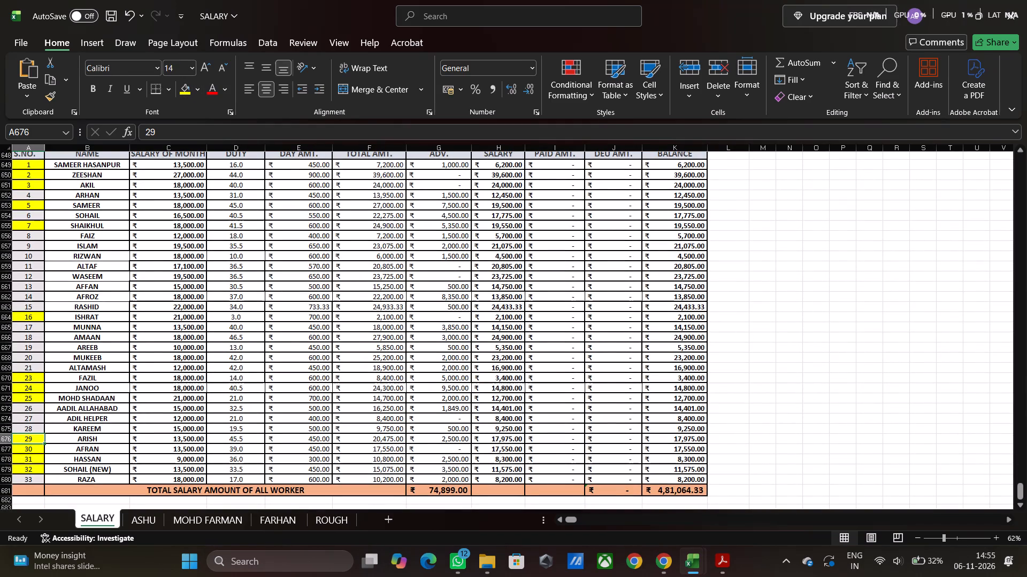
{"action": "left_click", "coordinate": [30, 236]}
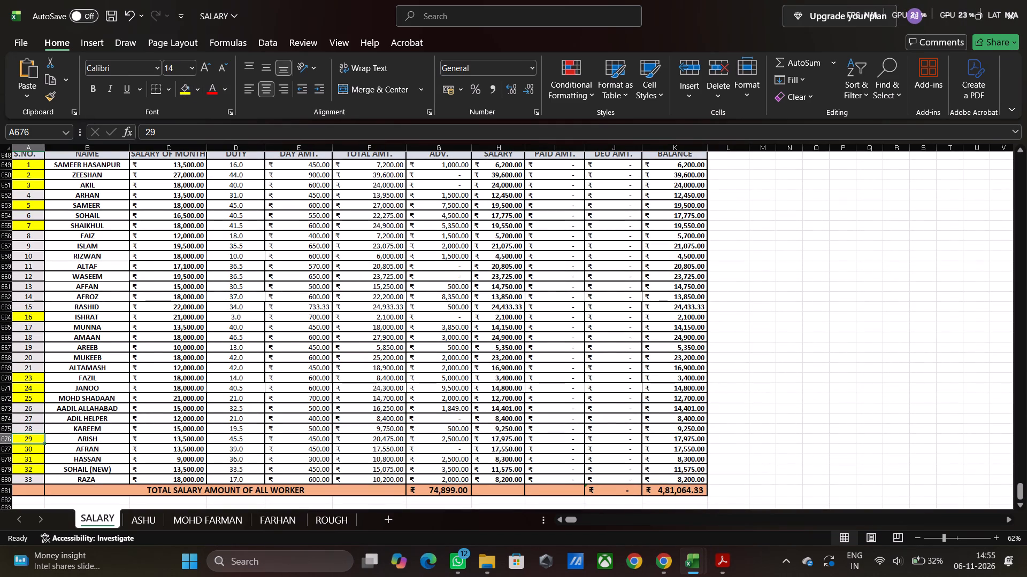
{"action": "left_click", "coordinate": [181, 88]}
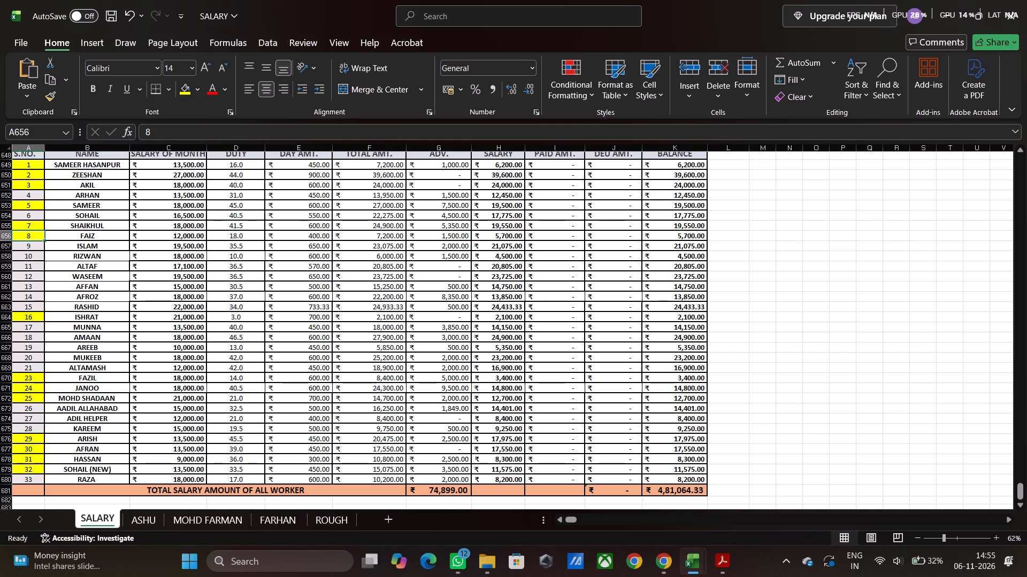
{"action": "left_click", "coordinate": [240, 237]}
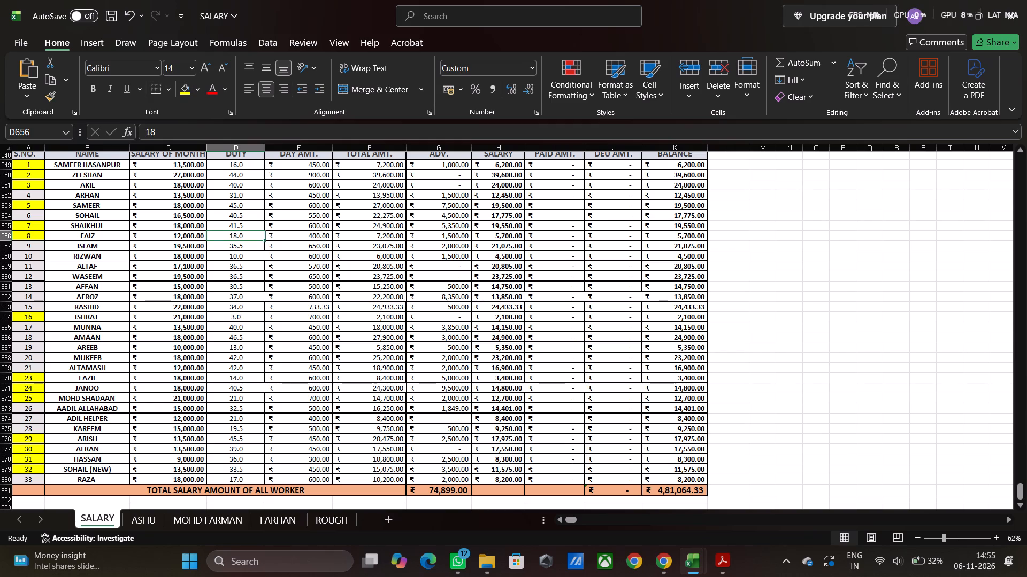
{"action": "key", "text": "3"}
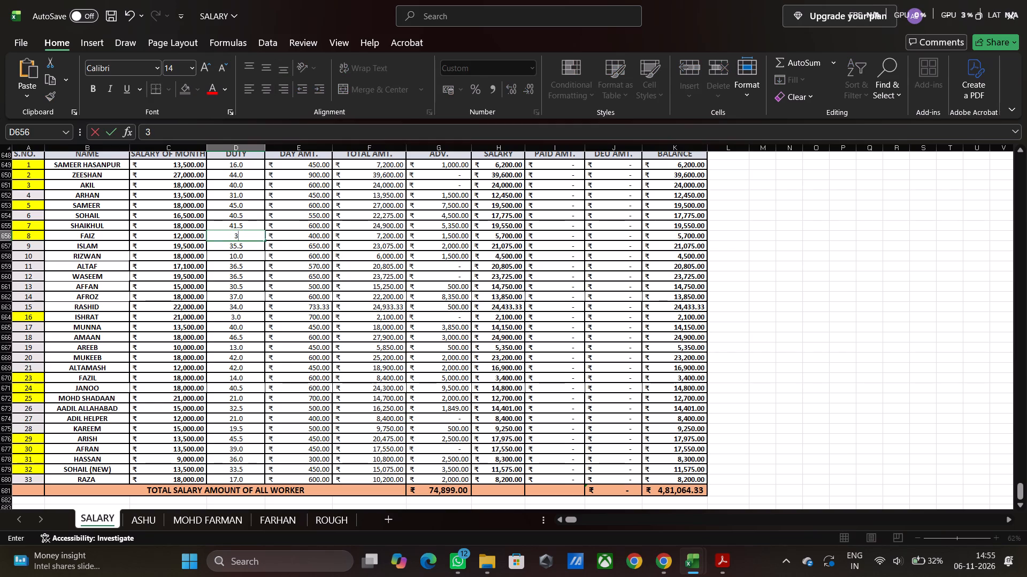
{"action": "key", "text": "8"}
{"action": "key", "text": "Right"}
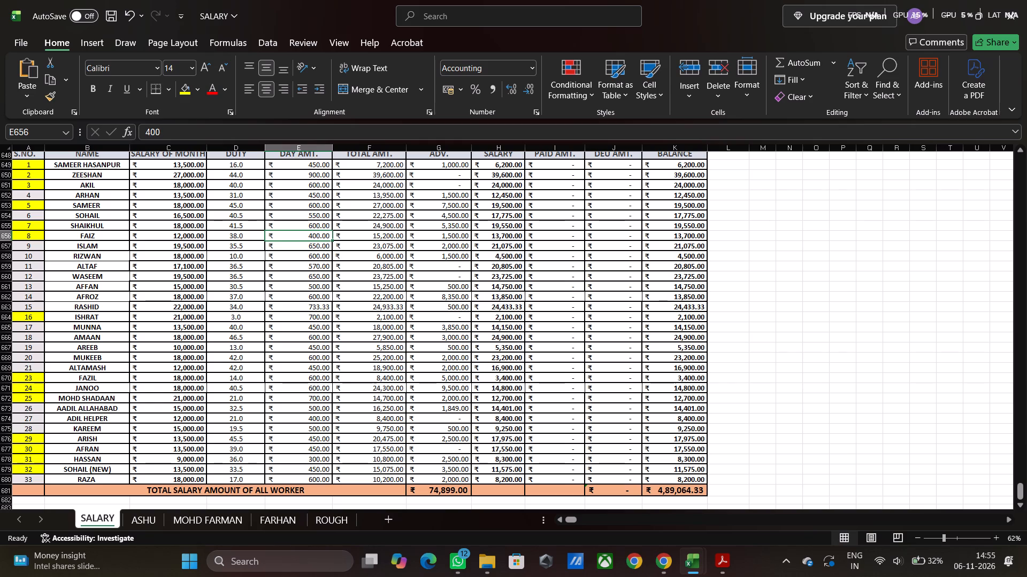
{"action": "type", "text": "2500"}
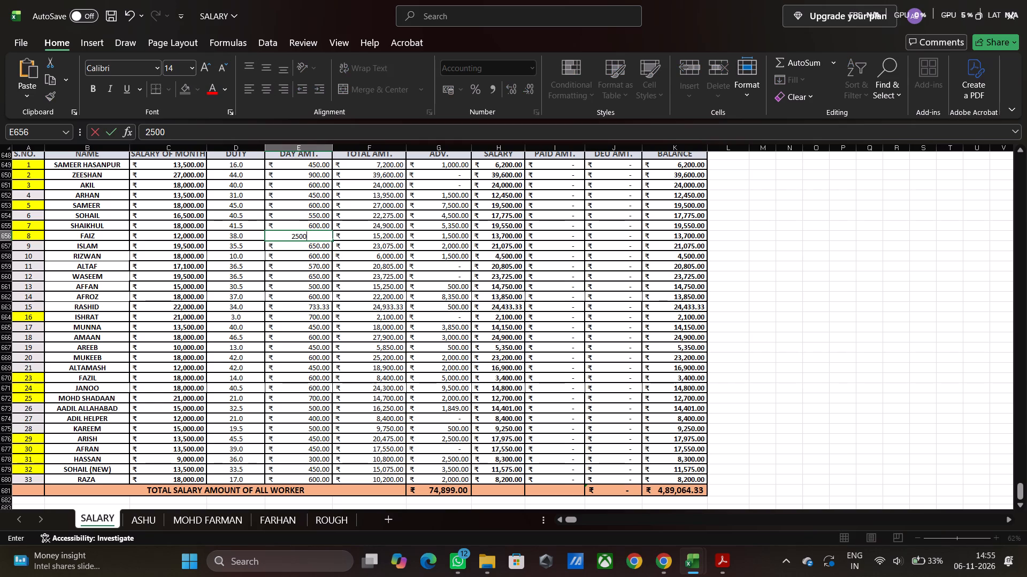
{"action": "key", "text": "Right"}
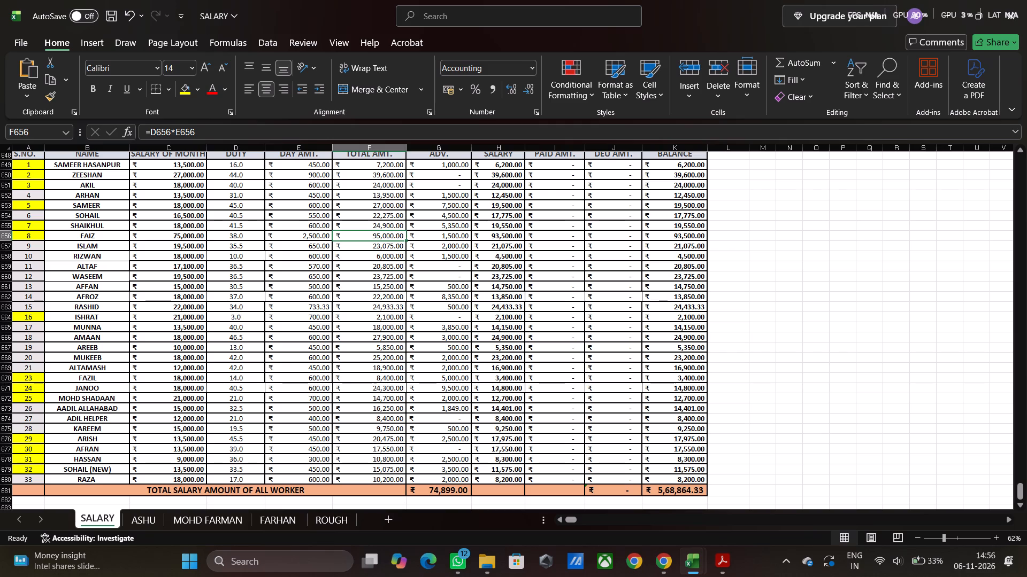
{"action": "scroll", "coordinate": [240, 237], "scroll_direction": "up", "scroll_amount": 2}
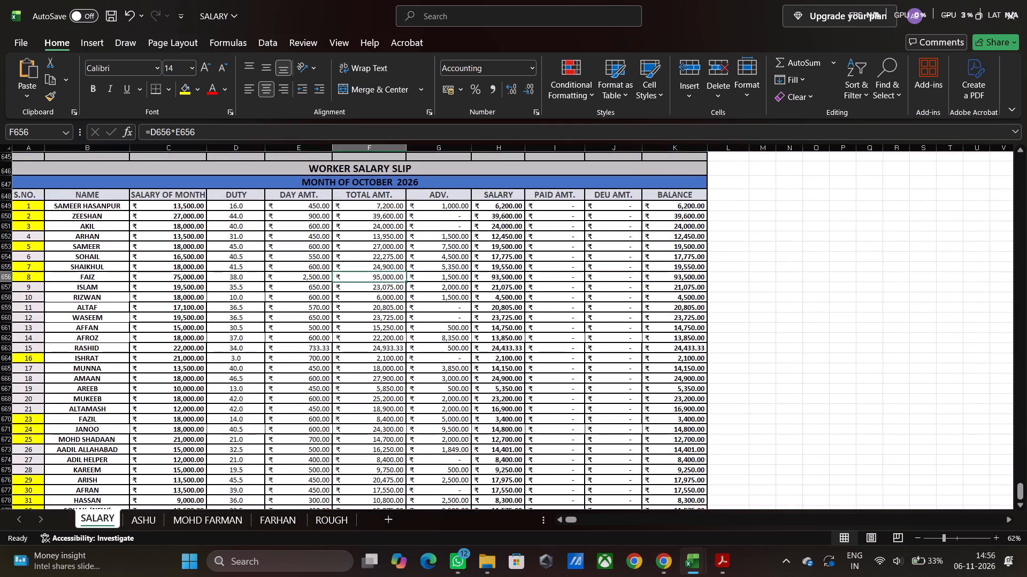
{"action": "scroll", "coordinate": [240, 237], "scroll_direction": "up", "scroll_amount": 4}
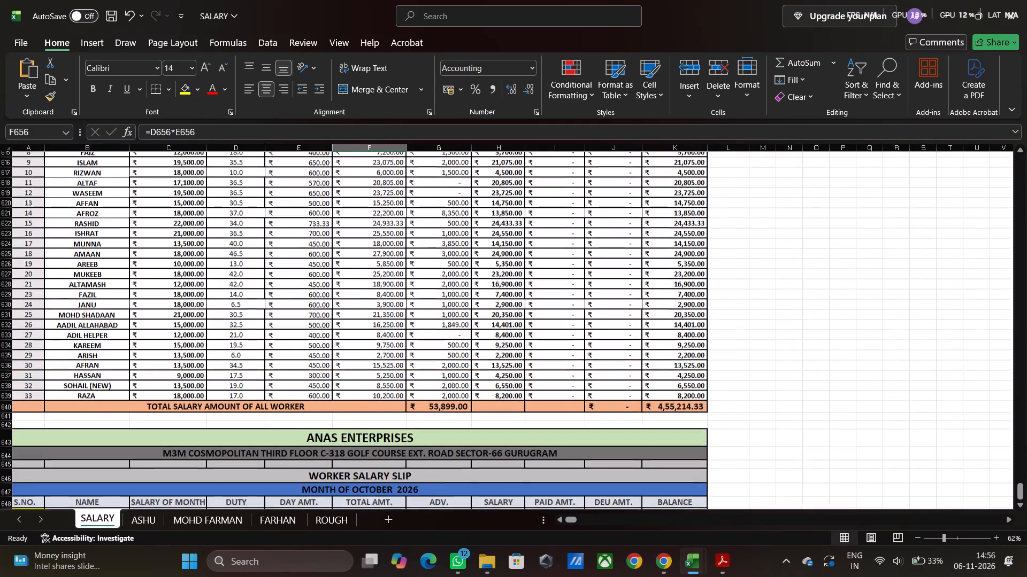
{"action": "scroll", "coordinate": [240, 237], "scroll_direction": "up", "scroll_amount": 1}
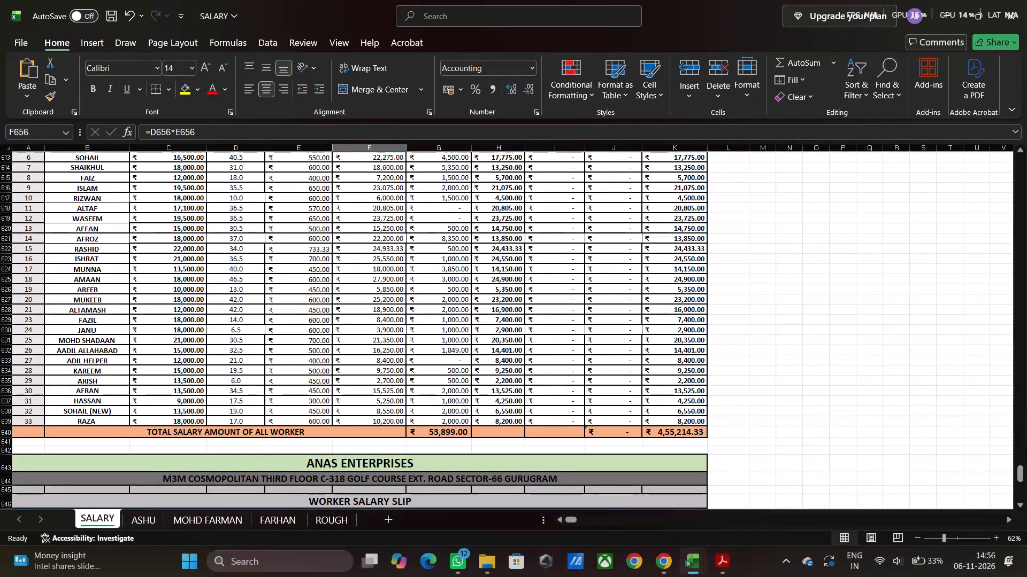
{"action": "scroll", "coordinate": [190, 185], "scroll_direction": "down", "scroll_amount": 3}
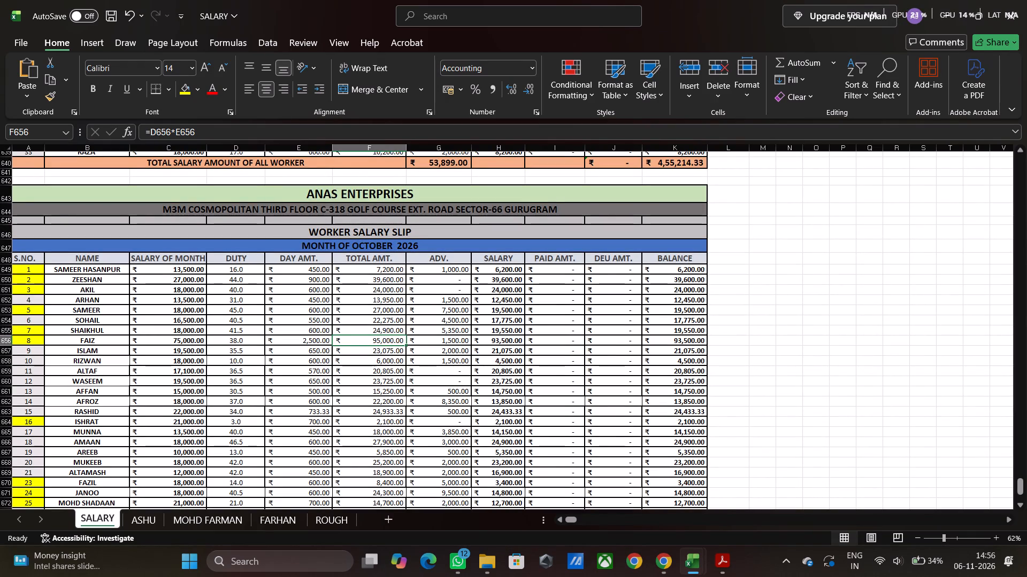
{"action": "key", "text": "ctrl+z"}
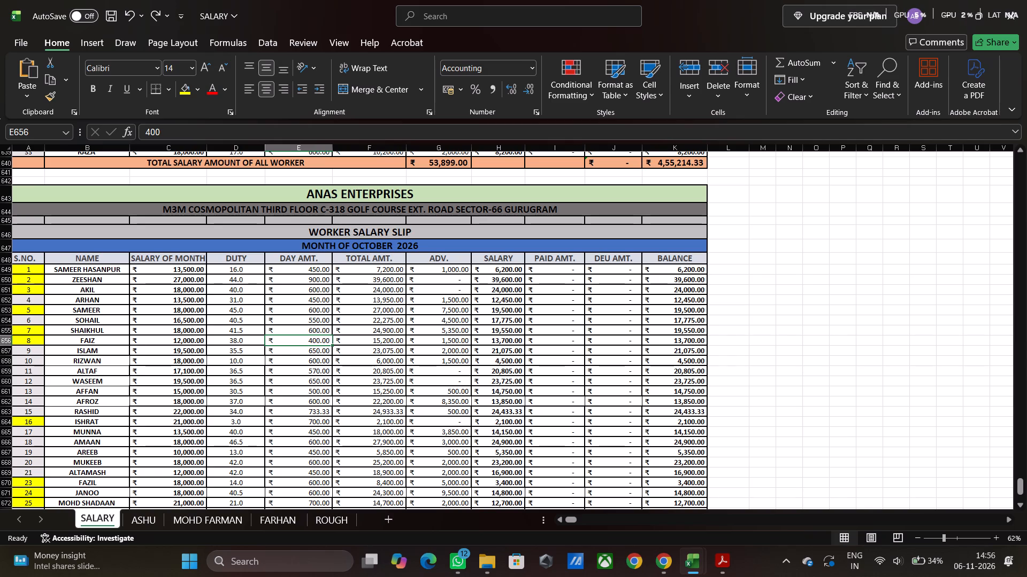
Set Faiz's advance to 2500 in the October 2026 table.
{"action": "left_click", "coordinate": [241, 342]}
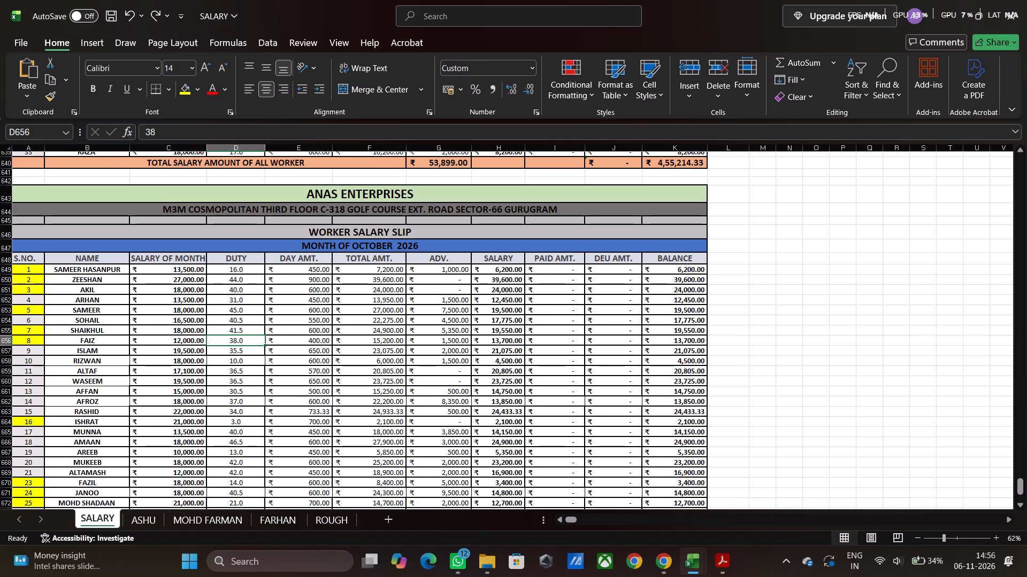
{"action": "key", "text": "Right"}
{"action": "key", "text": "Right"}
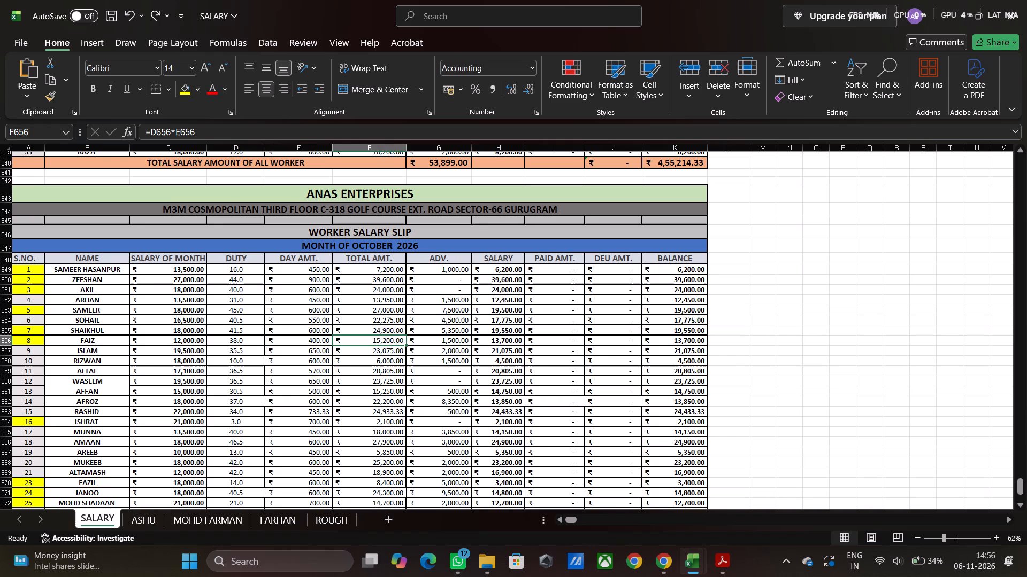
{"action": "key", "text": "Right"}
{"action": "type", "text": "2500"}
{"action": "key", "text": "Right"}
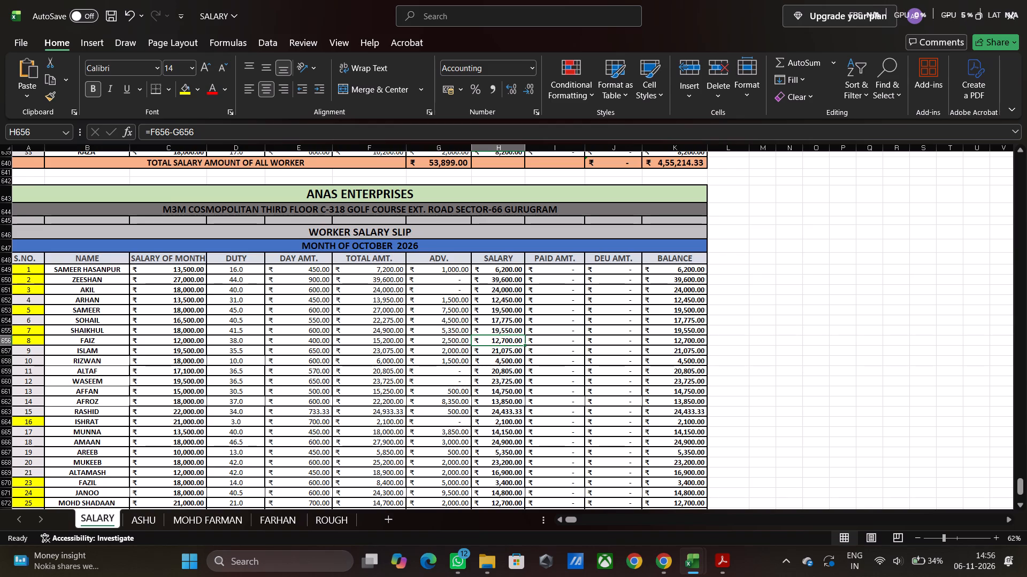
Set Adil Helper's duty to 43 and advance to 12500 in the October 2026 table.
{"action": "scroll", "coordinate": [63, 438], "scroll_direction": "down", "scroll_amount": 1}
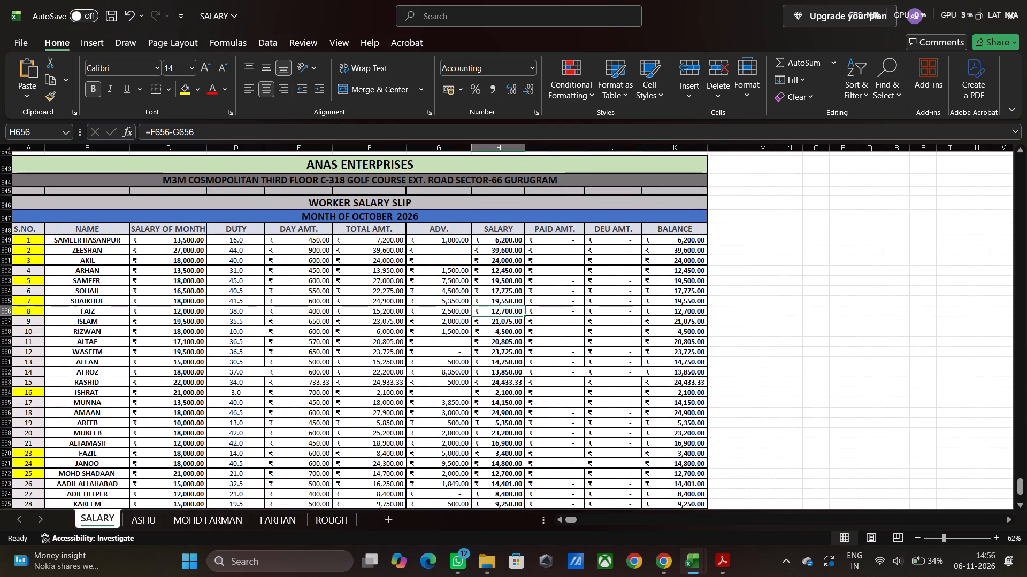
{"action": "scroll", "coordinate": [63, 438], "scroll_direction": "down", "scroll_amount": 1}
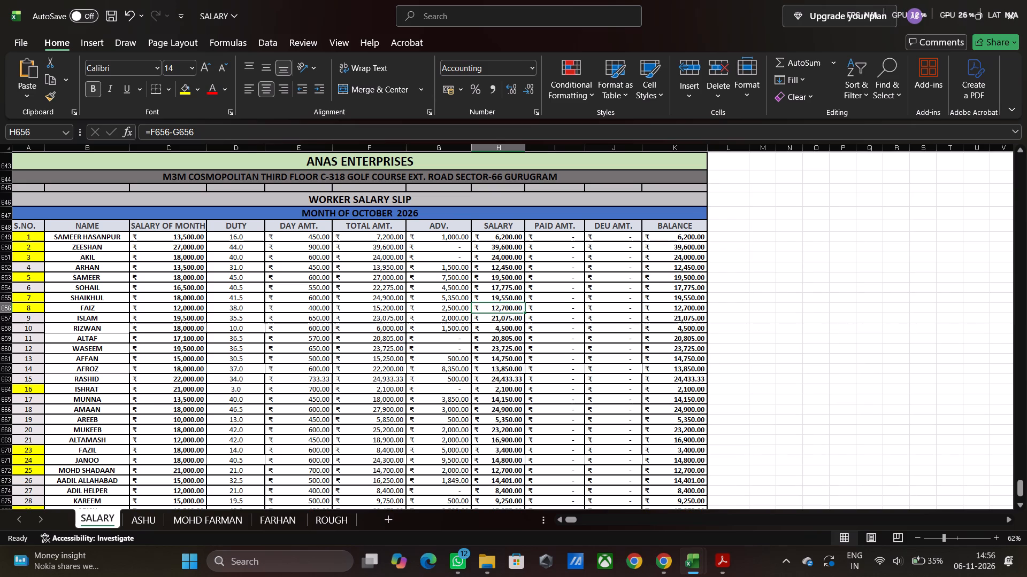
{"action": "scroll", "coordinate": [88, 440], "scroll_direction": "down", "scroll_amount": 1}
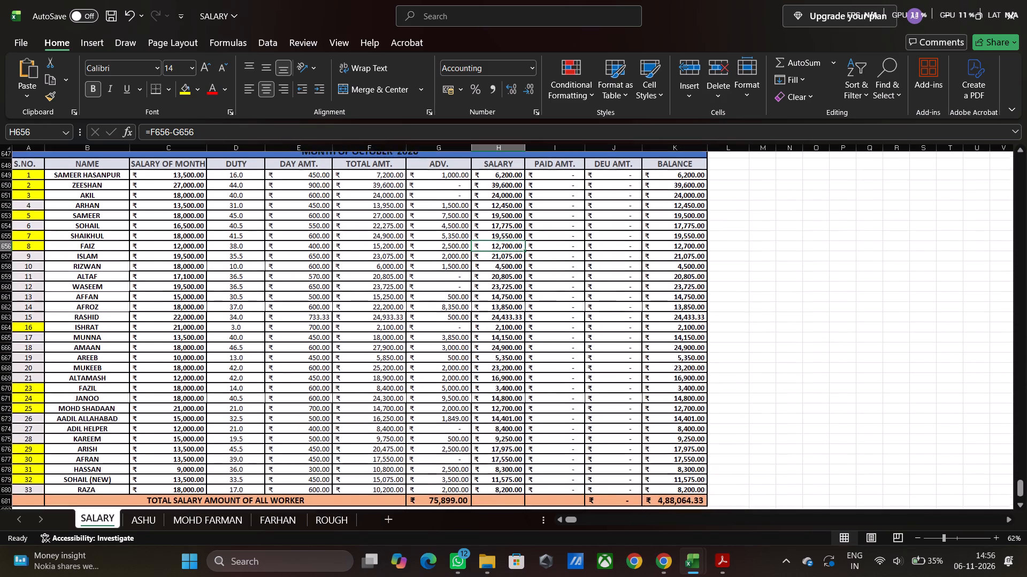
{"action": "scroll", "coordinate": [88, 440], "scroll_direction": "down", "scroll_amount": 1}
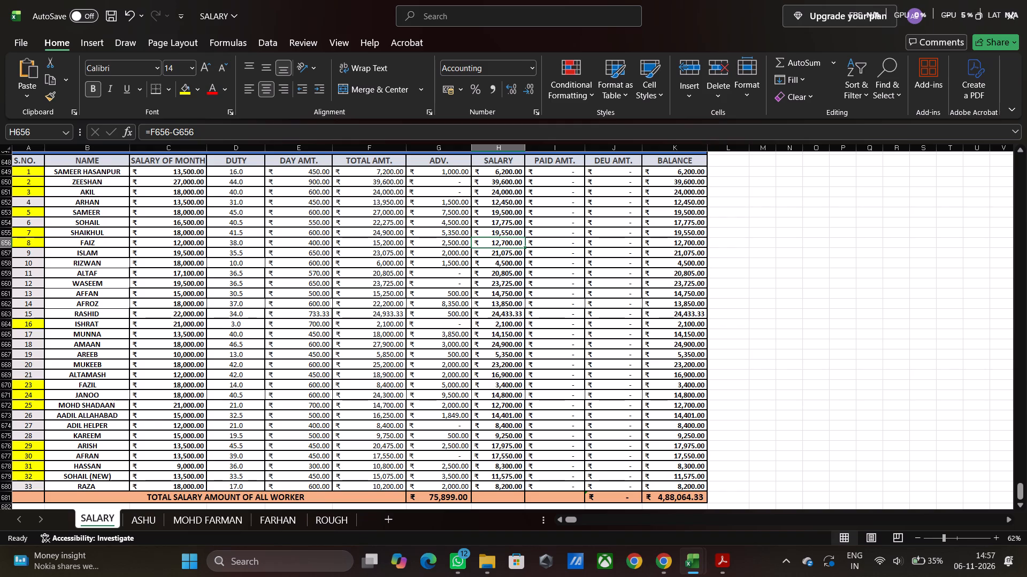
{"action": "left_click", "coordinate": [242, 423]}
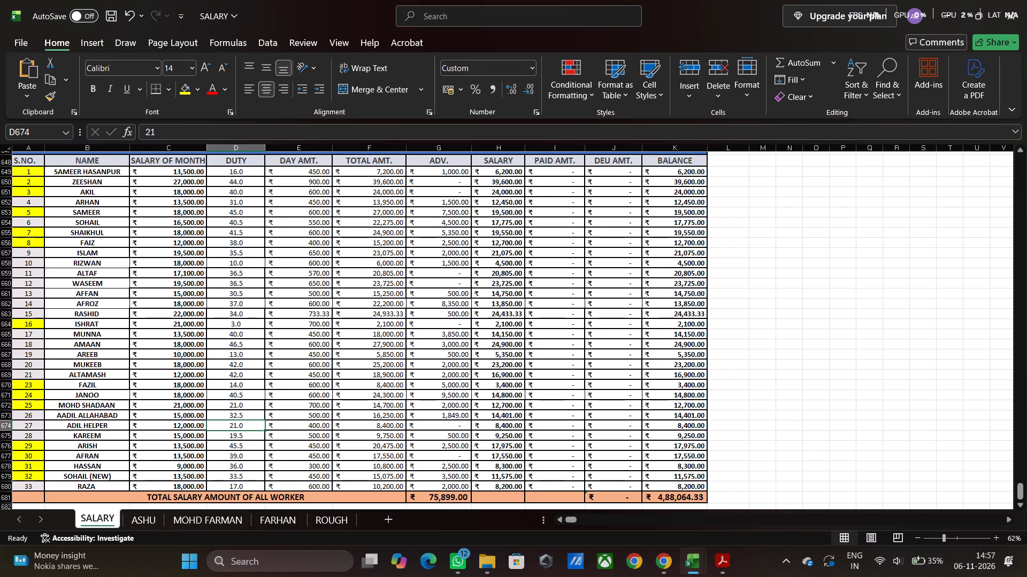
{"action": "type", "text": "43"}
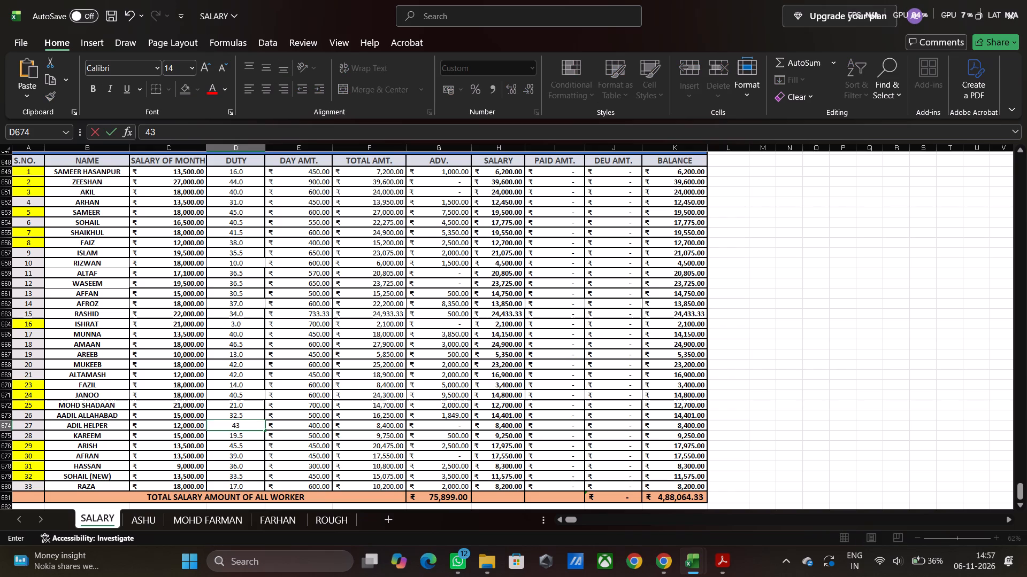
{"action": "key", "text": "Right"}
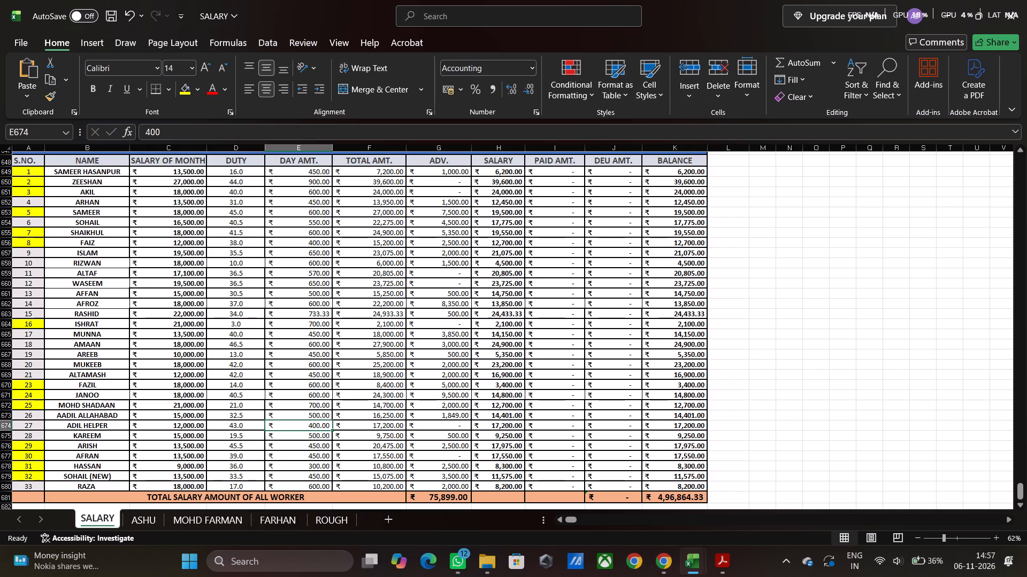
{"action": "key", "text": "Right"}
{"action": "key", "text": "Right"}
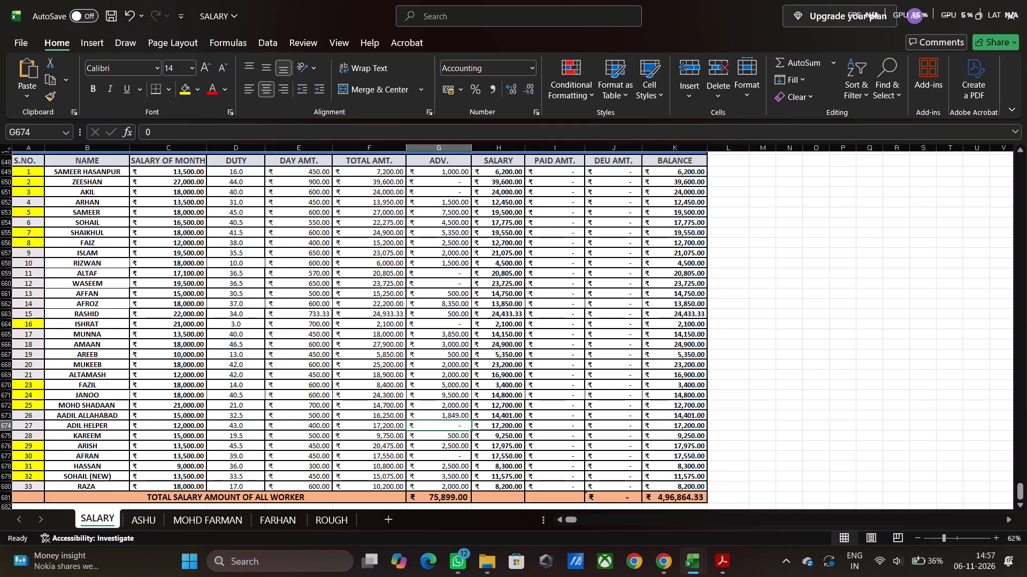
{"action": "type", "text": "12500"}
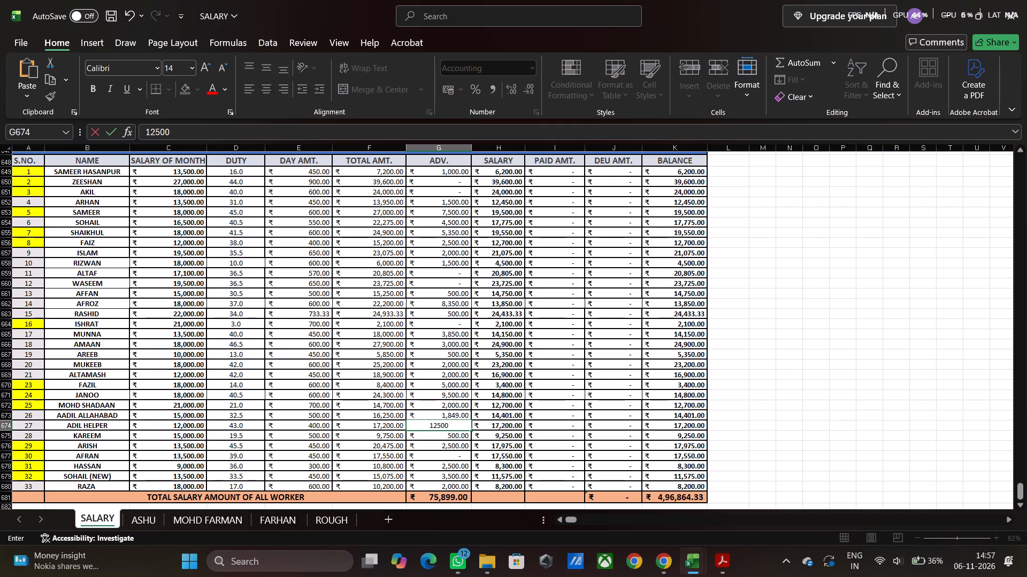
{"action": "key", "text": "Right"}
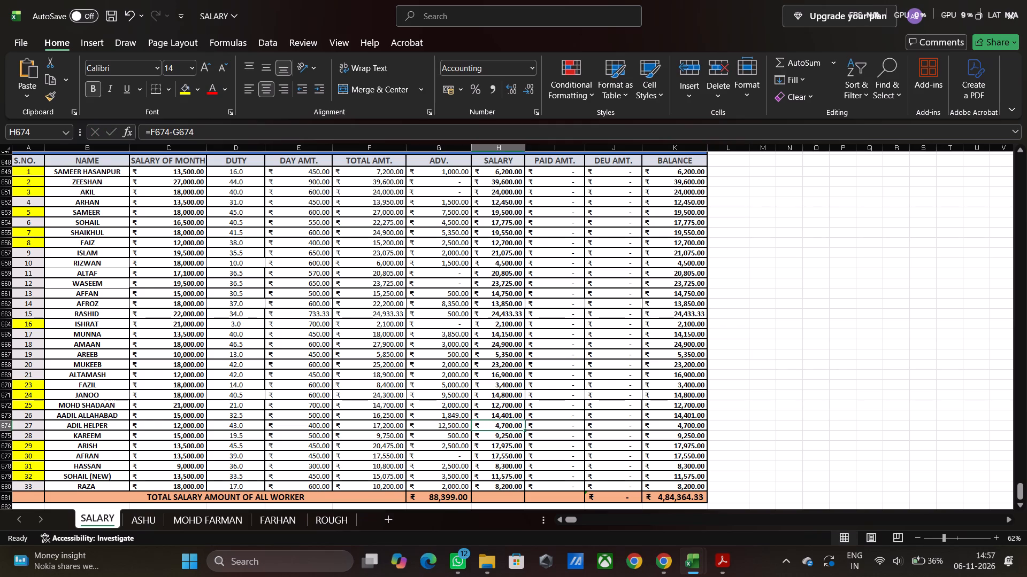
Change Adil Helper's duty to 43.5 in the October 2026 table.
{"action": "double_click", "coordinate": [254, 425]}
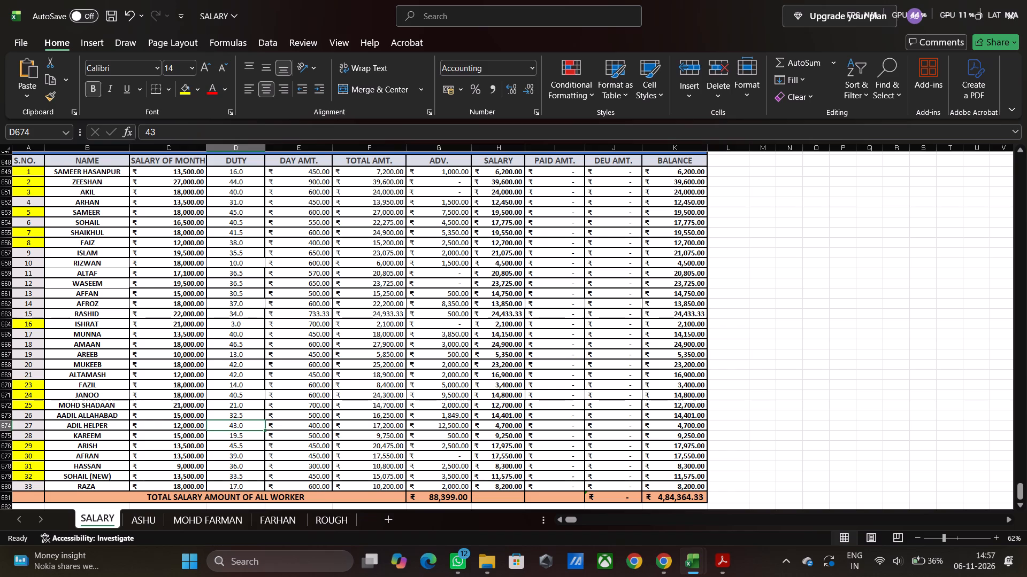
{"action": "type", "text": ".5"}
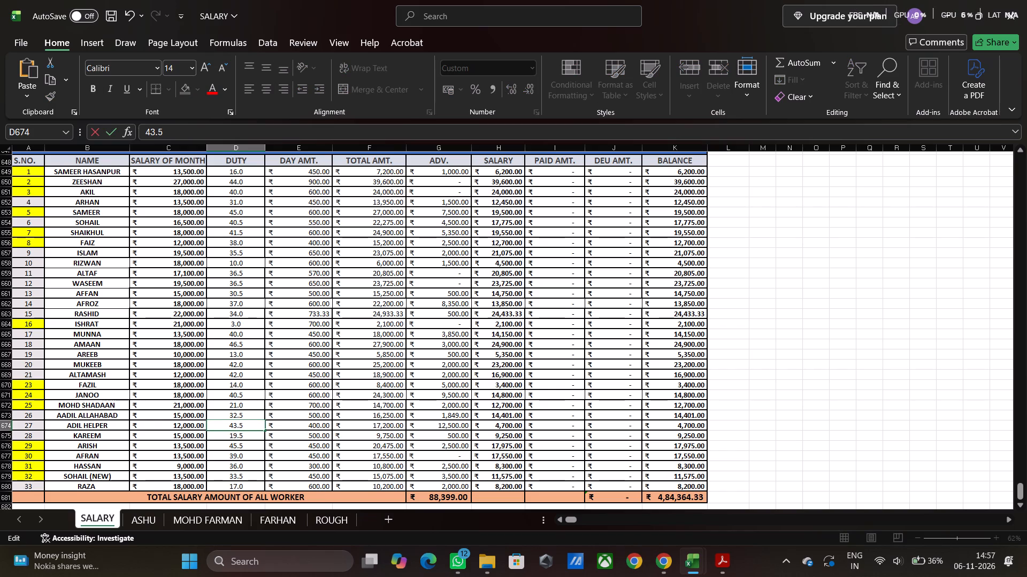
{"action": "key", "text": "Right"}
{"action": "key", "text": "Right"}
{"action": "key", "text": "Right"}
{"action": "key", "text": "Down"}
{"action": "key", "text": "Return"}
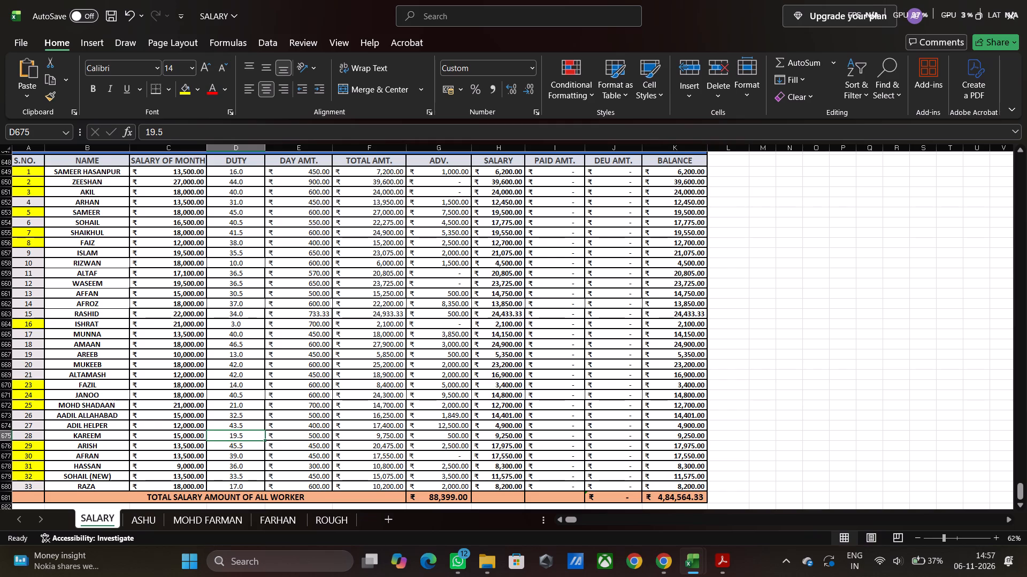
Set Adil Helper's duty back to 43 in the October 2026 table.
{"action": "double_click", "coordinate": [255, 426]}
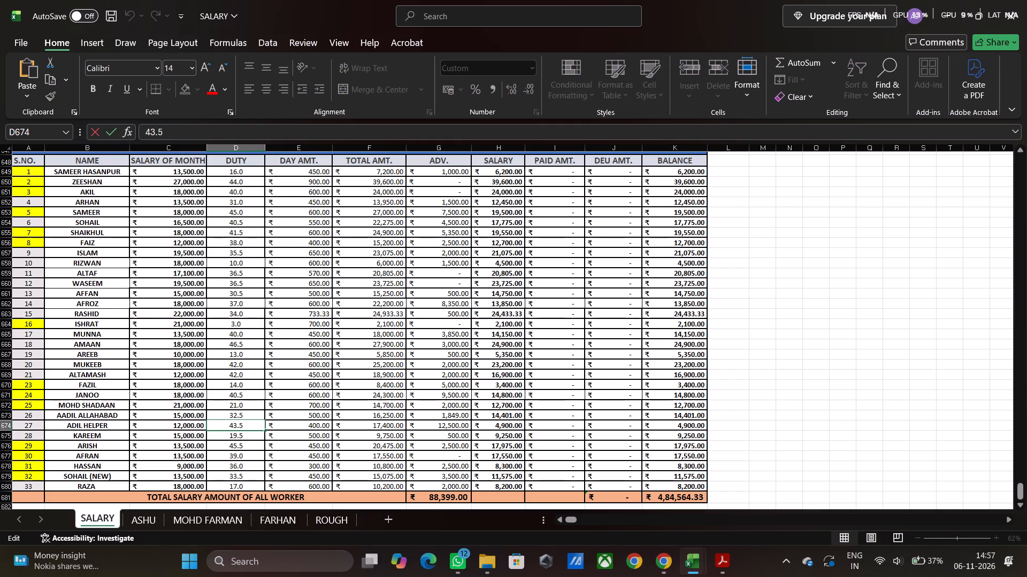
{"action": "key", "text": "BackSpace"}
{"action": "key", "text": "Right"}
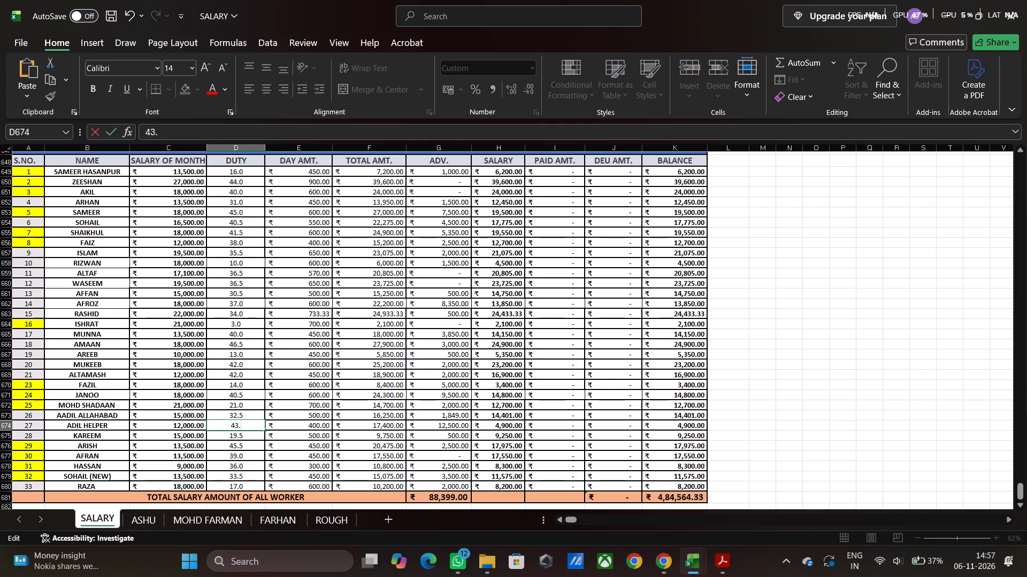
{"action": "left_click", "coordinate": [246, 414]}
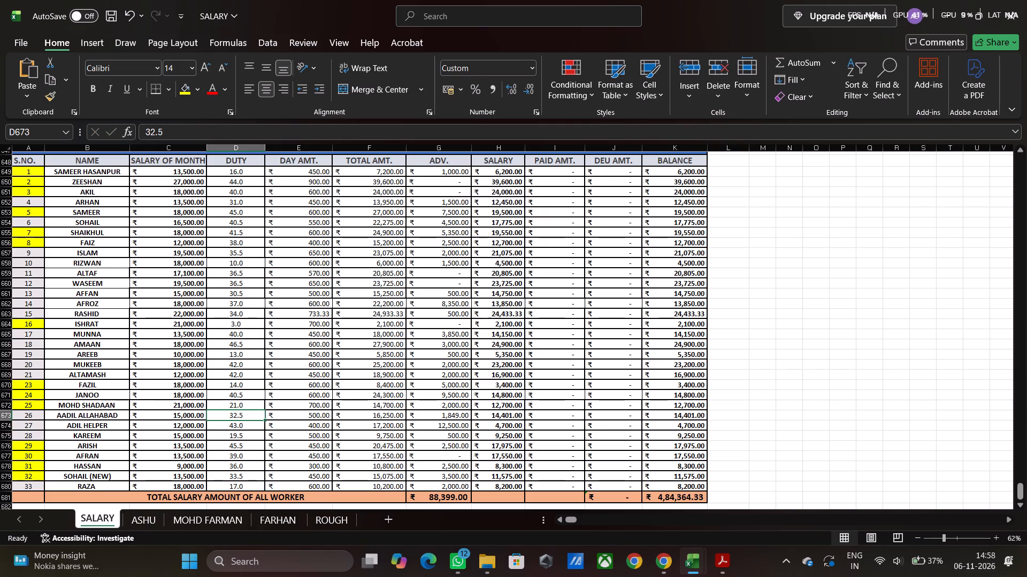
Highlight the serial numbers of Adil Helper (27) and Afroz (14) in yellow in the October 2026 table.
{"action": "left_click", "coordinate": [34, 427]}
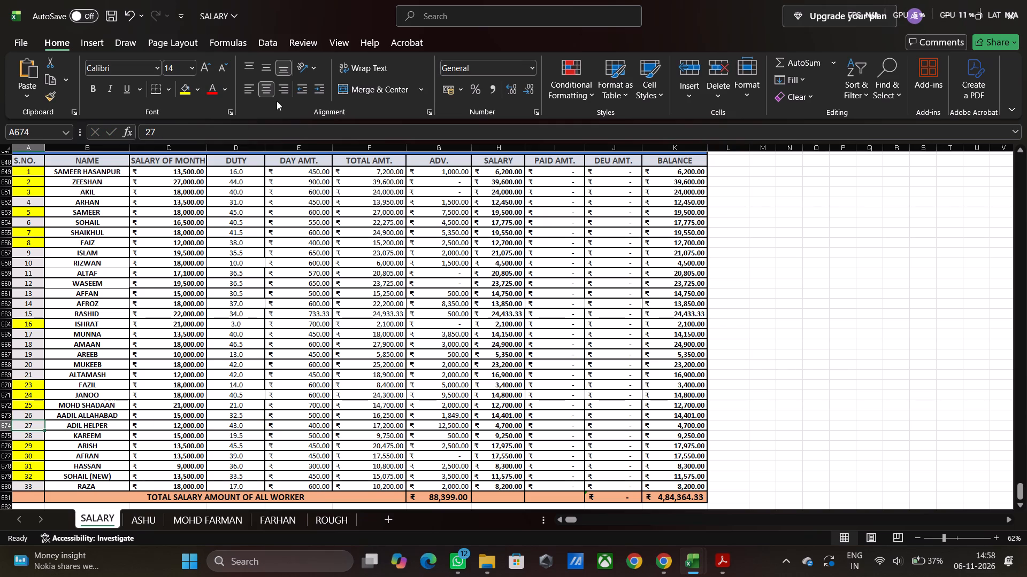
{"action": "left_click", "coordinate": [182, 90]}
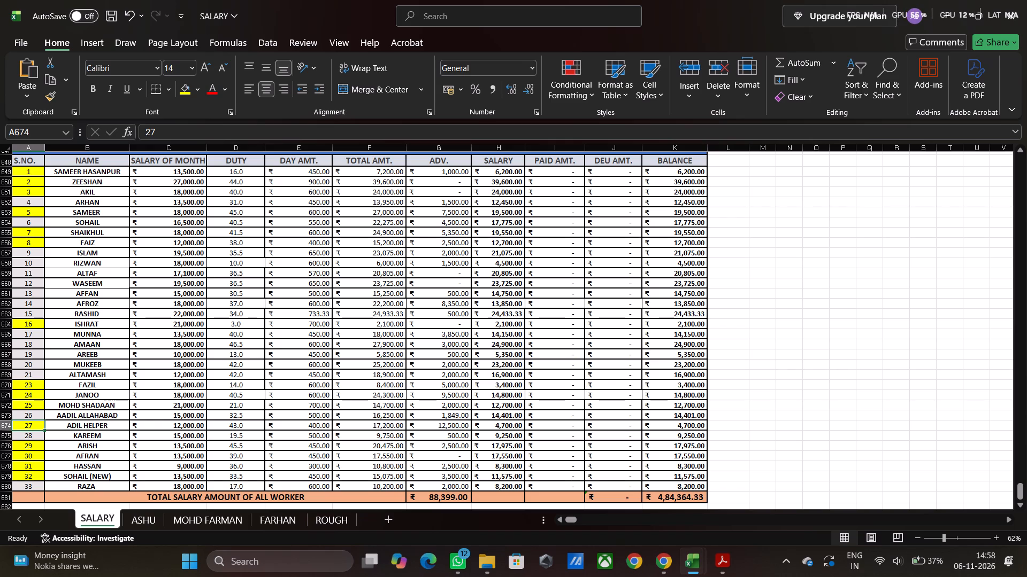
{"action": "left_click", "coordinate": [31, 304]}
{"action": "left_click", "coordinate": [181, 88]}
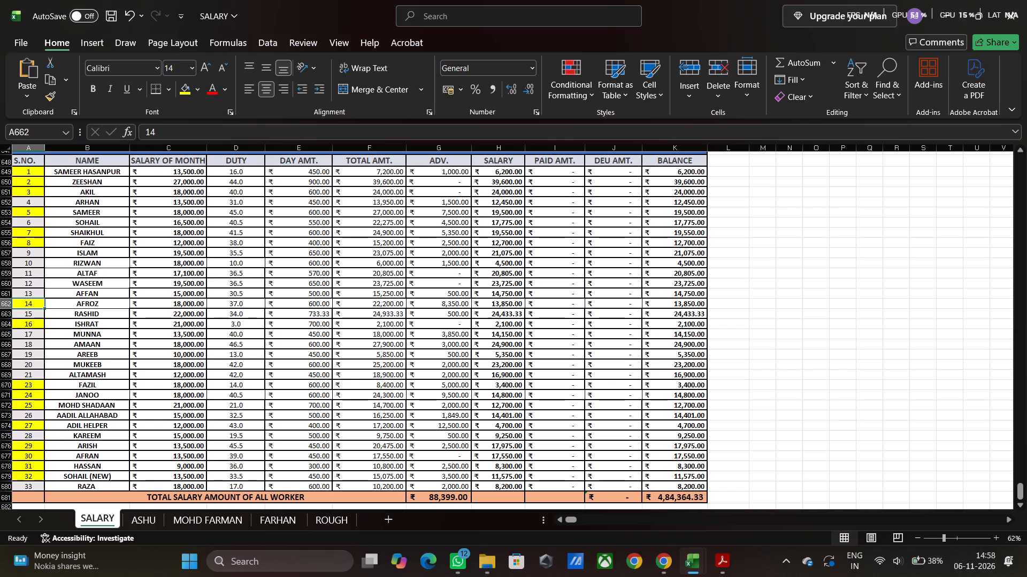
Set Afroz's duty to 45.5 and advance to 2350 in the October 2026 table.
{"action": "left_click", "coordinate": [244, 306]}
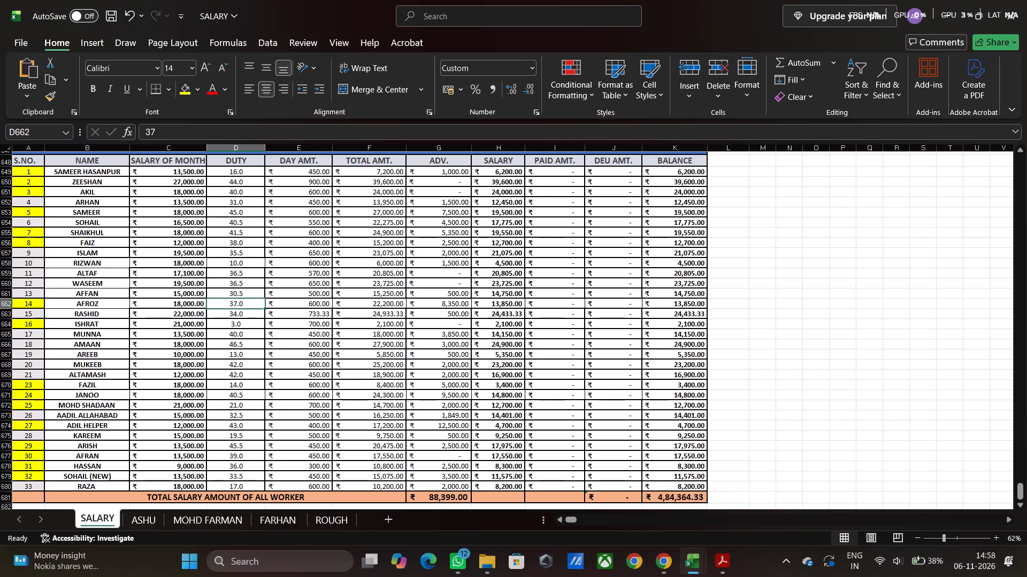
{"action": "type", "text": "45.5"}
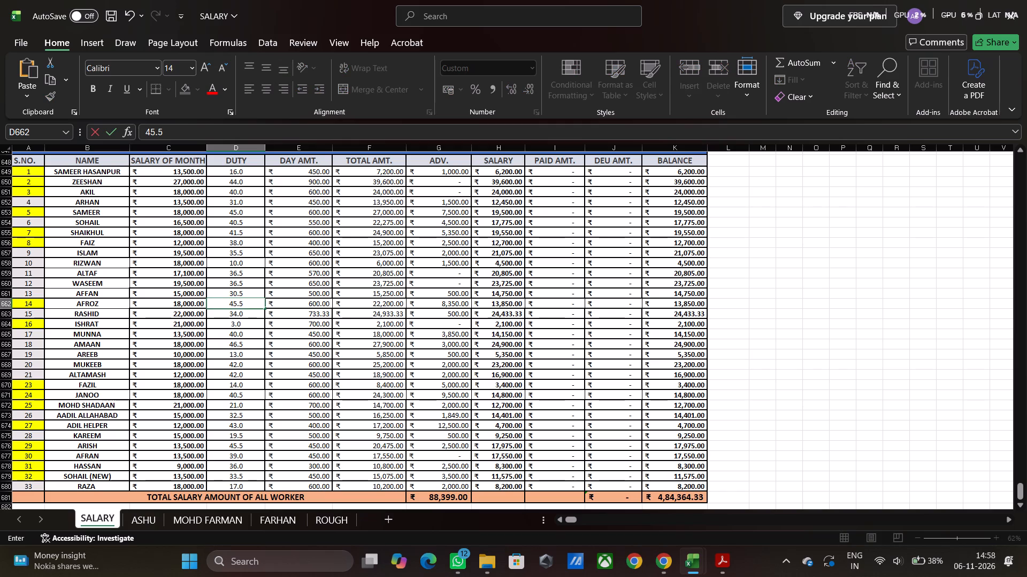
{"action": "key", "text": "Right"}
{"action": "key", "text": "Right"}
{"action": "key", "text": "Right"}
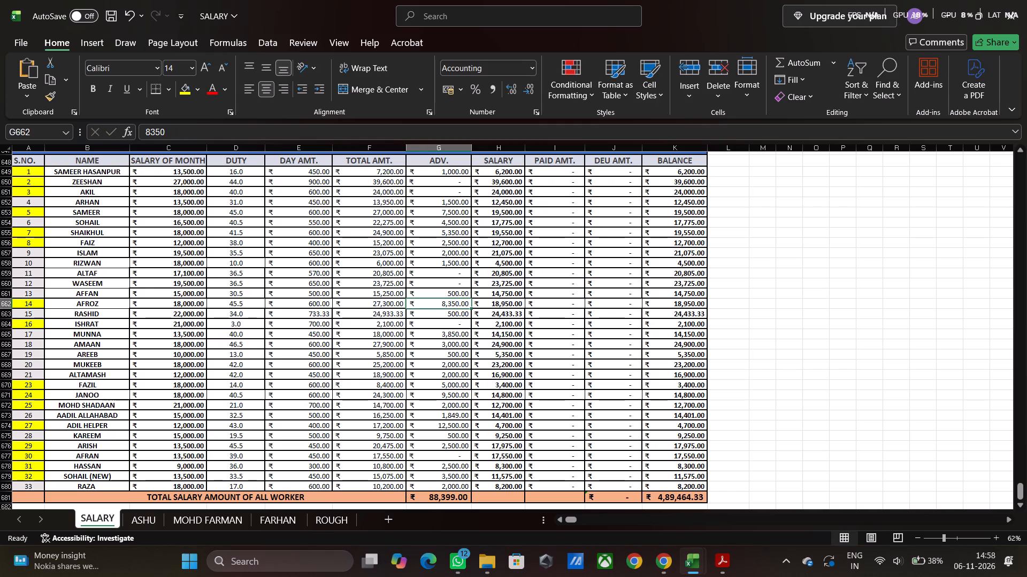
{"action": "type", "text": "2350"}
{"action": "key", "text": "Right"}
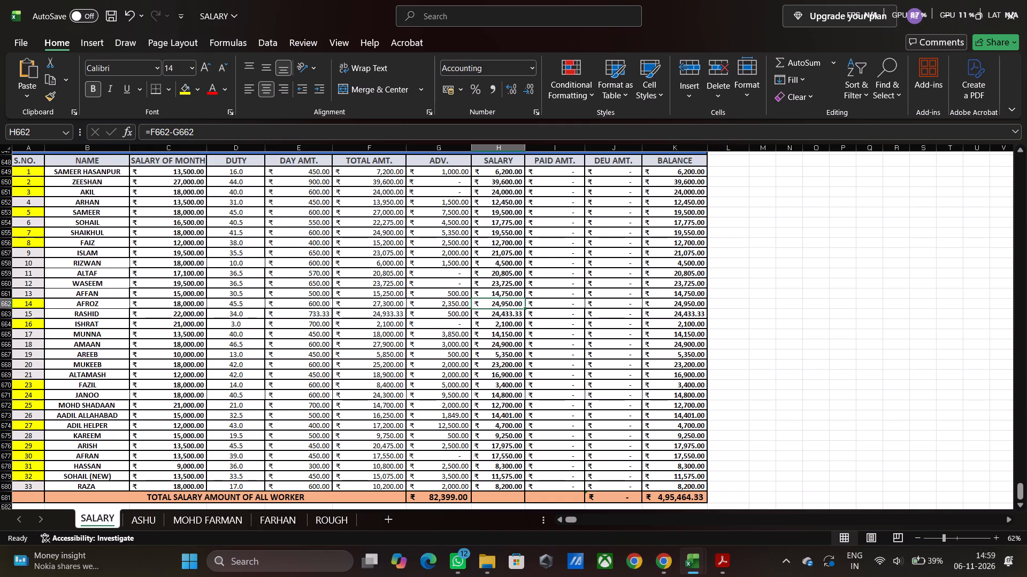
Search the salary sheet for all entries named ALTAB.
{"action": "scroll", "coordinate": [103, 376], "scroll_direction": "down", "scroll_amount": 1}
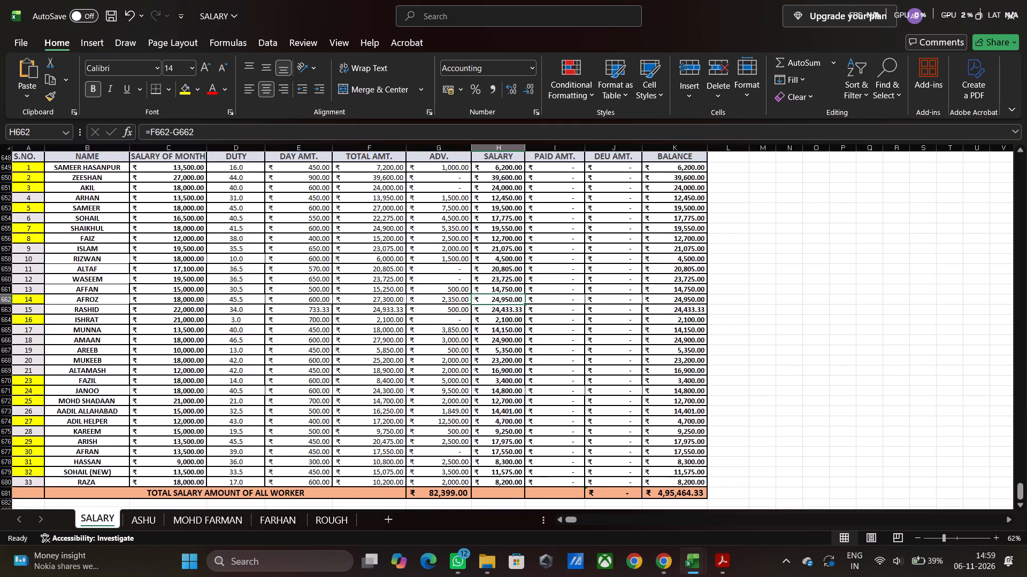
{"action": "scroll", "coordinate": [103, 376], "scroll_direction": "down", "scroll_amount": 1}
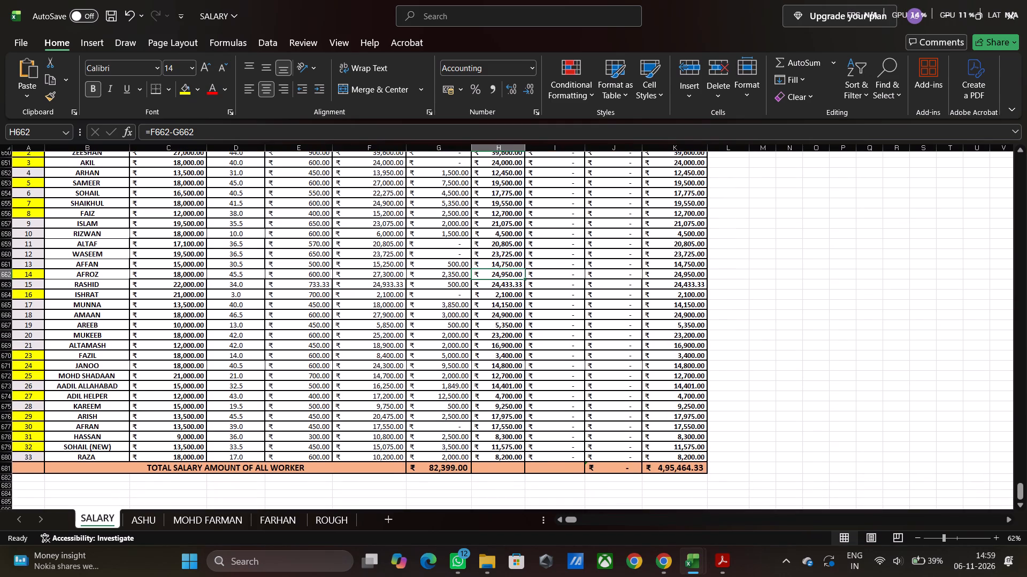
{"action": "scroll", "coordinate": [103, 376], "scroll_direction": "down", "scroll_amount": 1}
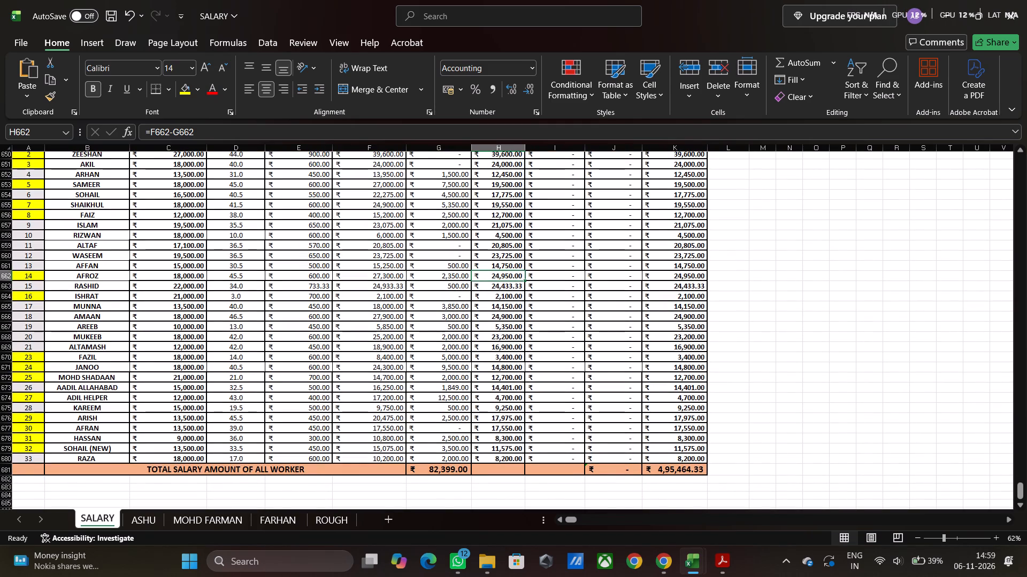
{"action": "key", "text": "ctrl+f"}
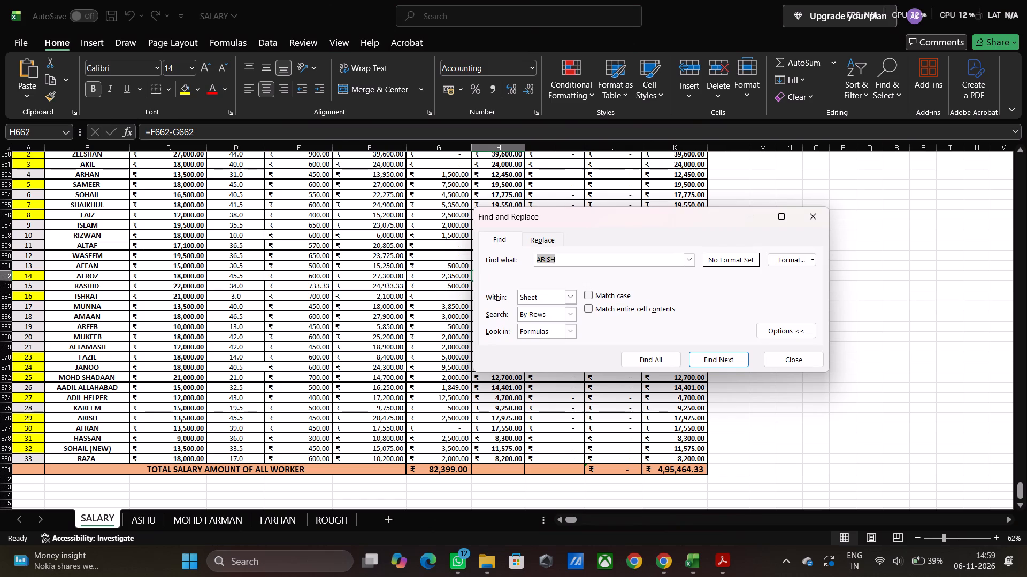
{"action": "type", "text": "ALTAB"}
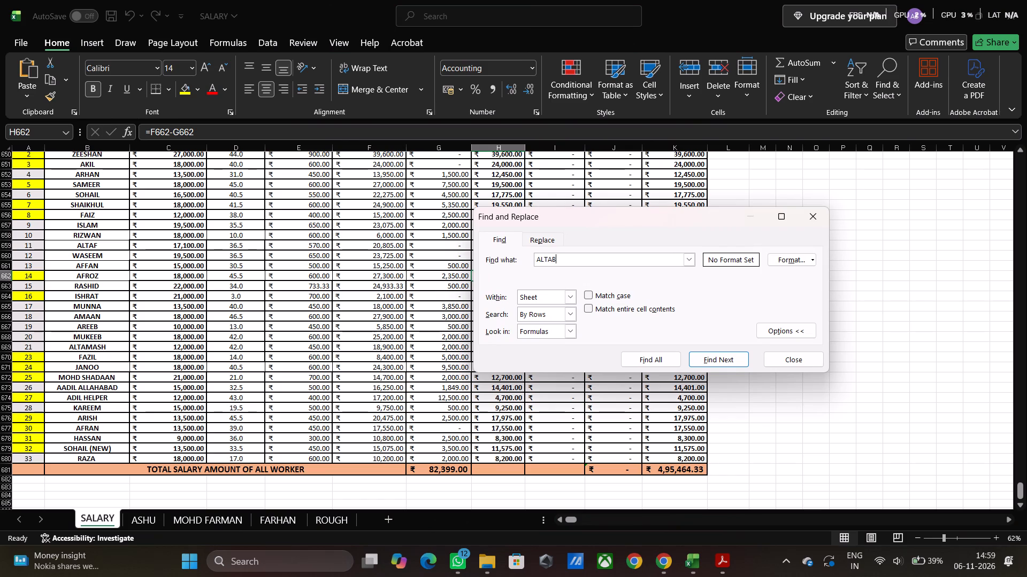
{"action": "left_click", "coordinate": [654, 363]}
{"action": "left_click", "coordinate": [744, 318]}
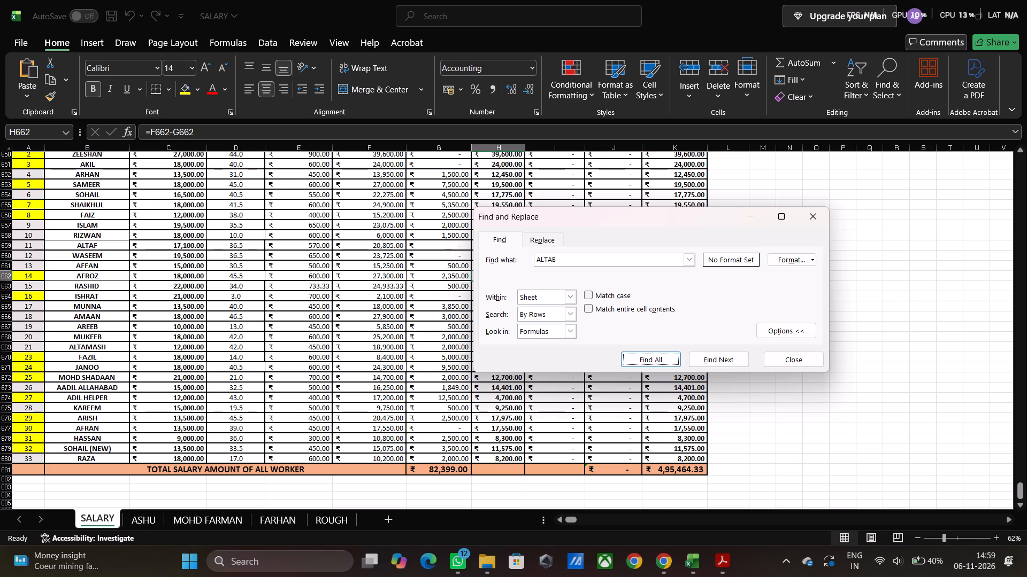
{"action": "left_click", "coordinate": [819, 217]}
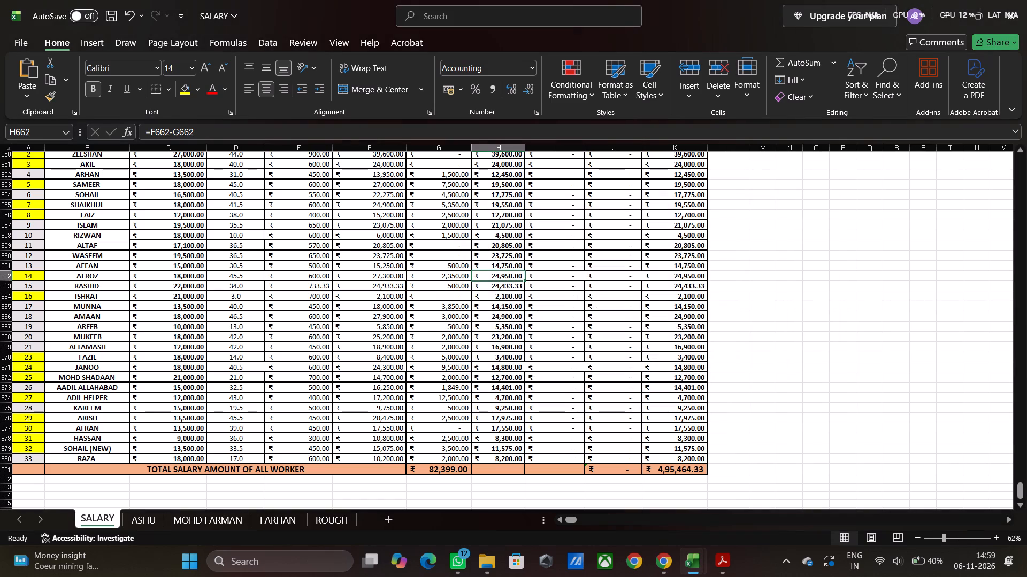
{"action": "left_click", "coordinate": [819, 217]}
{"action": "key", "text": "ctrl+f"}
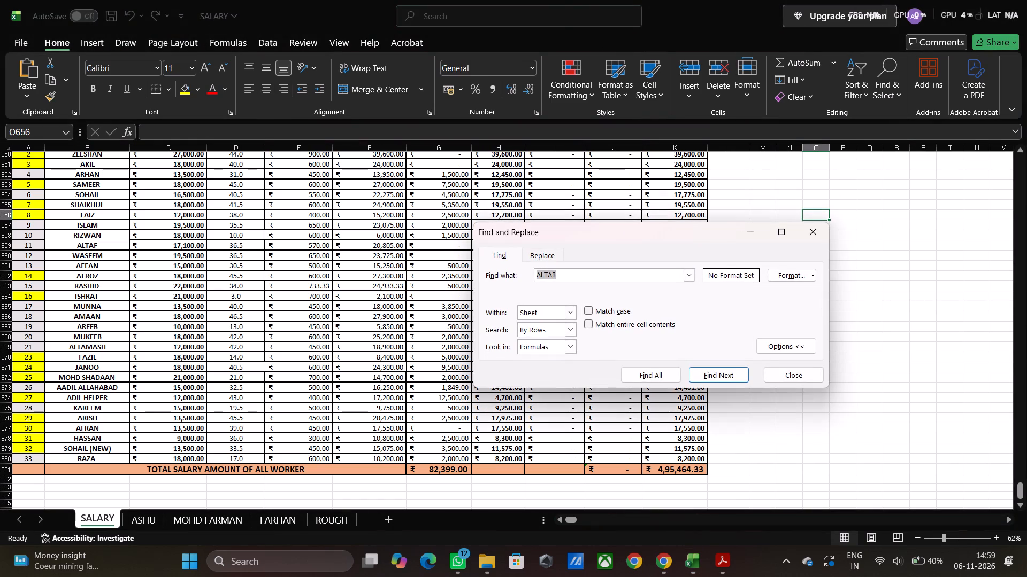
{"action": "left_click", "coordinate": [805, 225]}
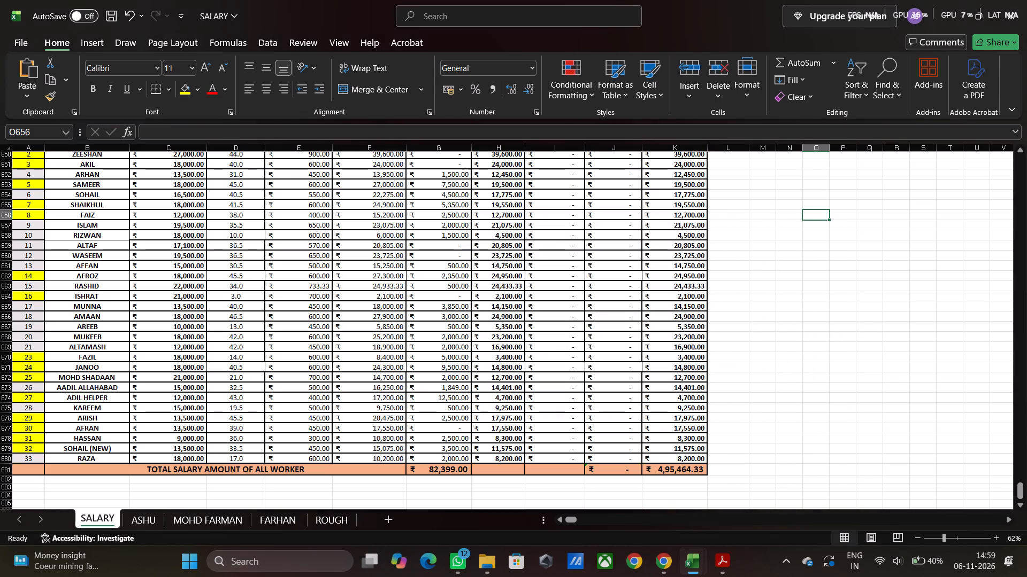
Search the salary sheet for all ALTAF entries and go to the one in the September 2026 table.
{"action": "scroll", "coordinate": [423, 228], "scroll_direction": "up", "scroll_amount": 5}
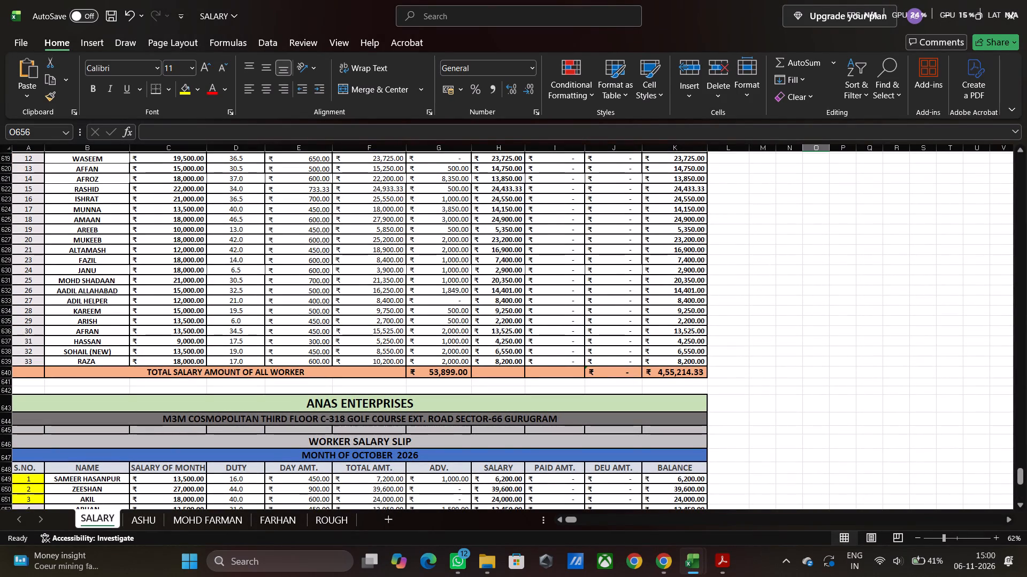
{"action": "scroll", "coordinate": [87, 231], "scroll_direction": "up", "scroll_amount": 1}
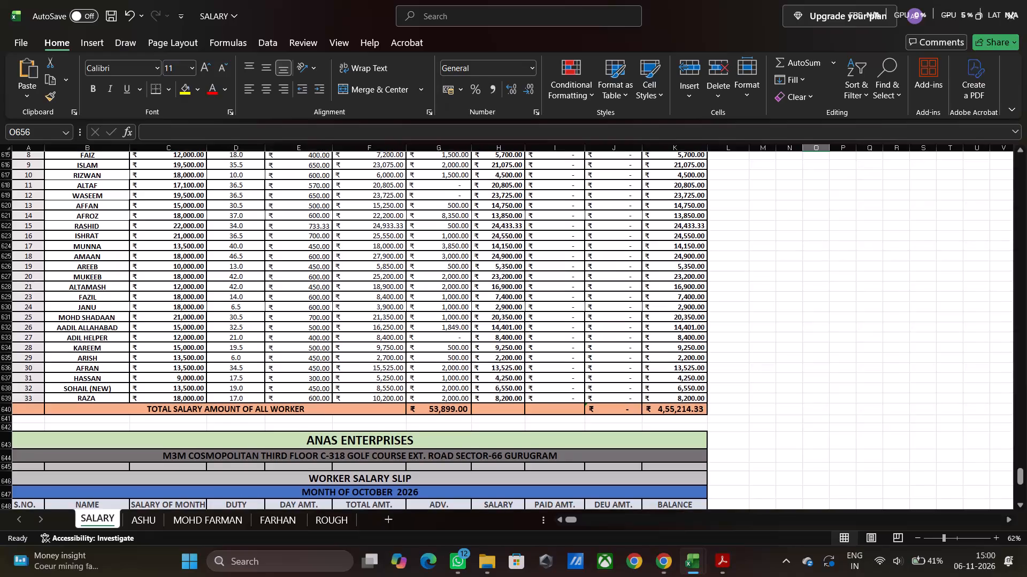
{"action": "scroll", "coordinate": [87, 231], "scroll_direction": "up", "scroll_amount": 1}
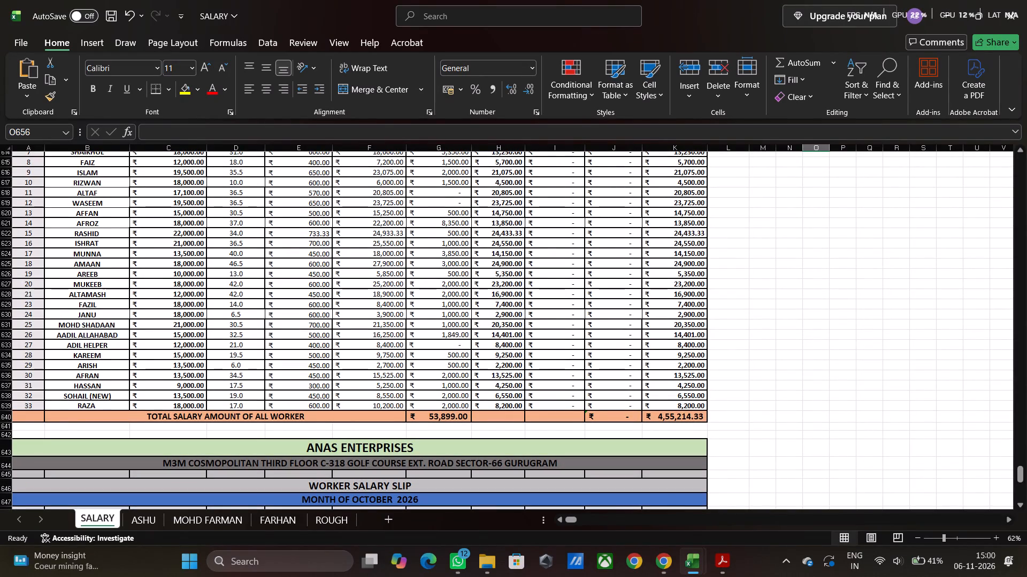
{"action": "scroll", "coordinate": [90, 185], "scroll_direction": "up", "scroll_amount": 1}
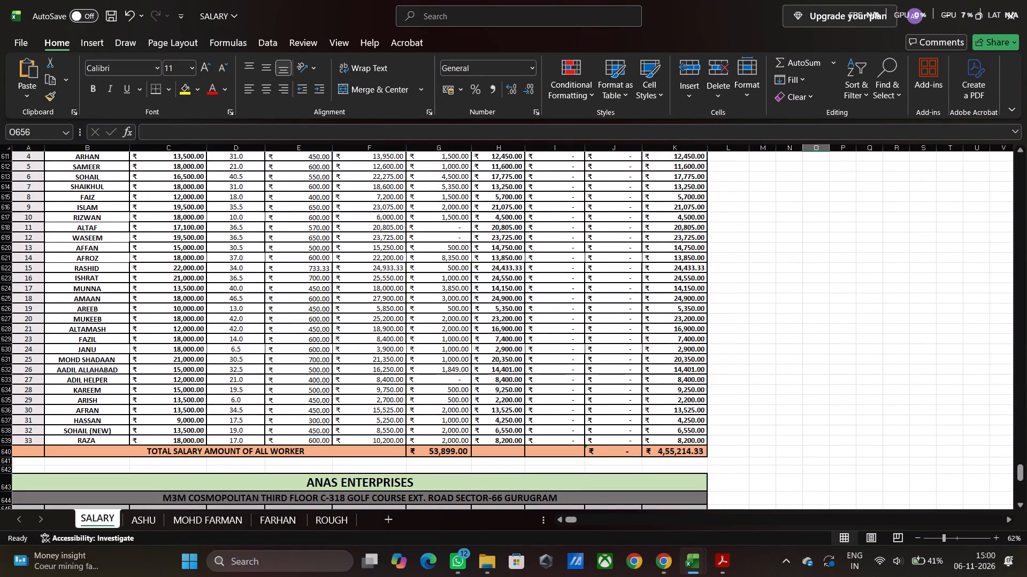
{"action": "key", "text": "ctrl+f"}
{"action": "key", "text": "a"}
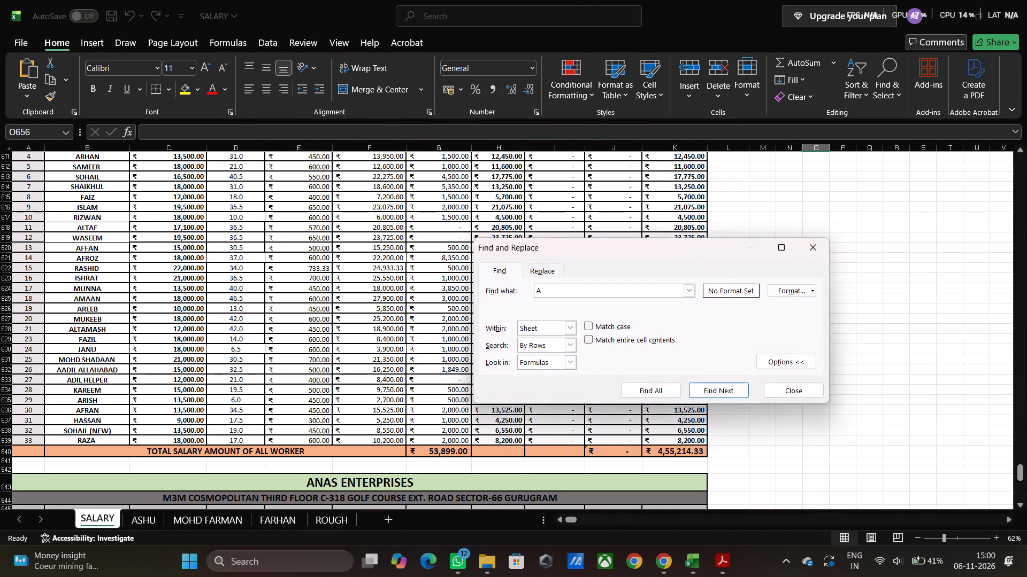
{"action": "type", "text": "LTA"}
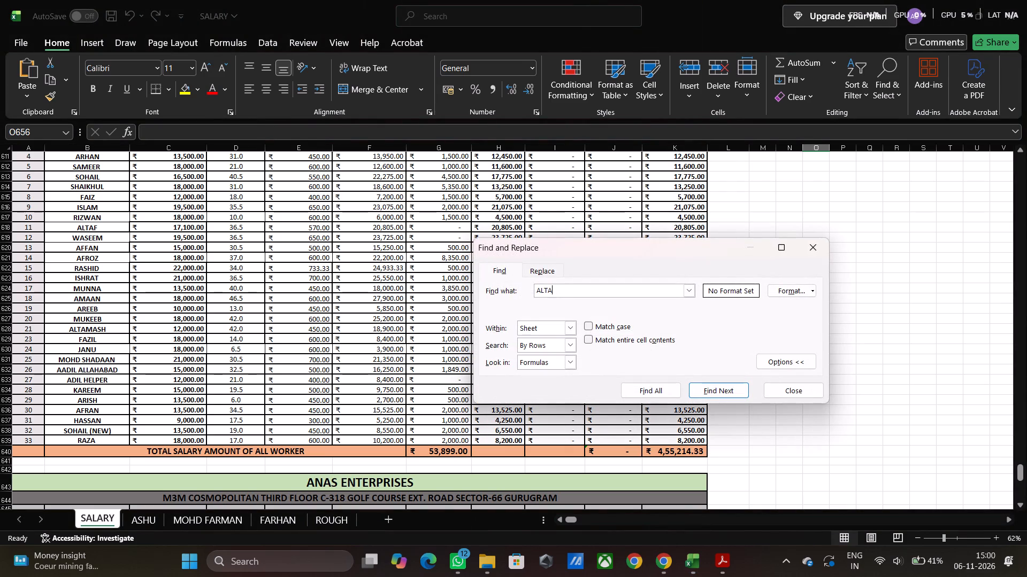
{"action": "key", "text": "f"}
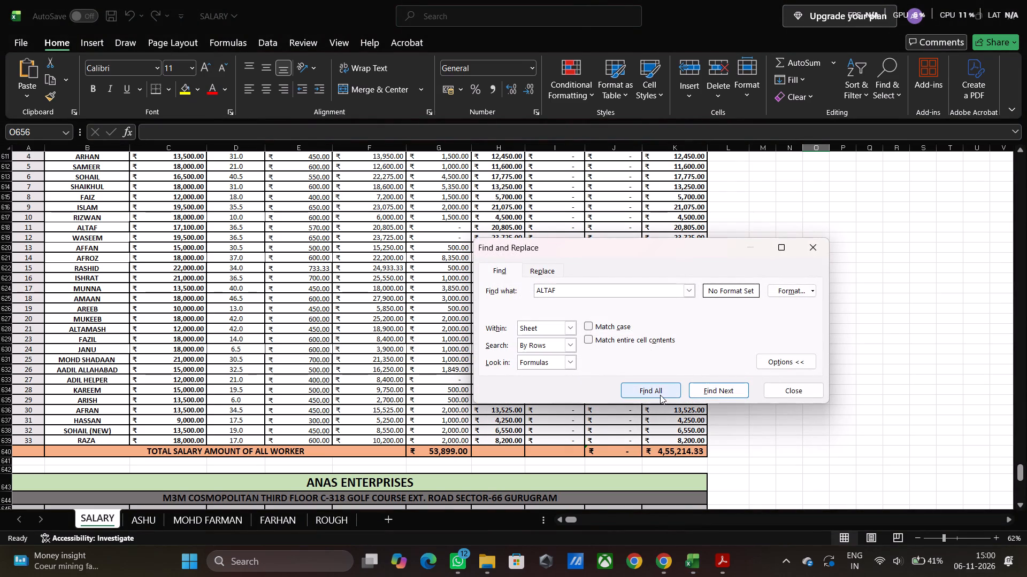
{"action": "left_click", "coordinate": [660, 393]}
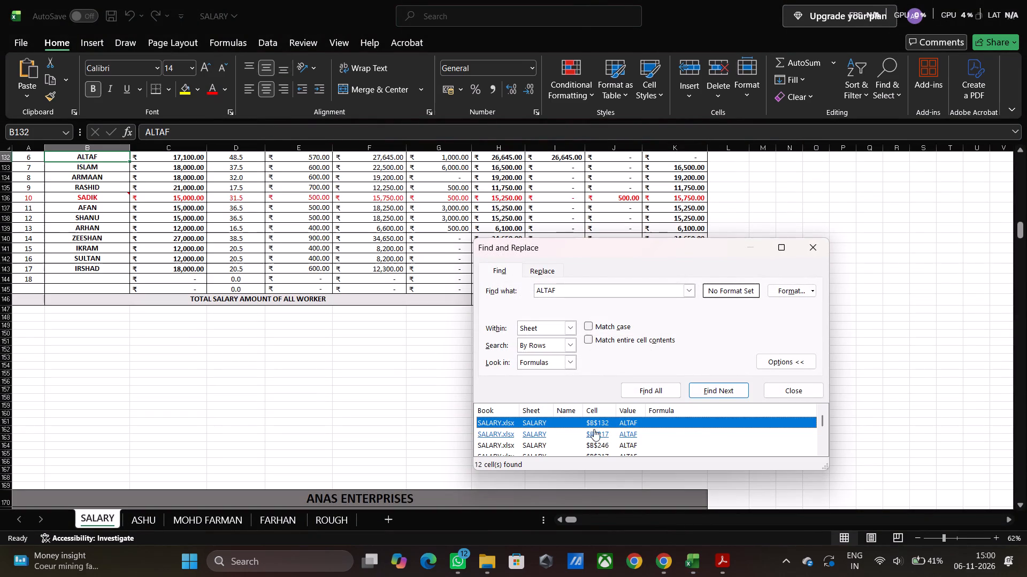
{"action": "scroll", "coordinate": [597, 434], "scroll_direction": "down", "scroll_amount": 2}
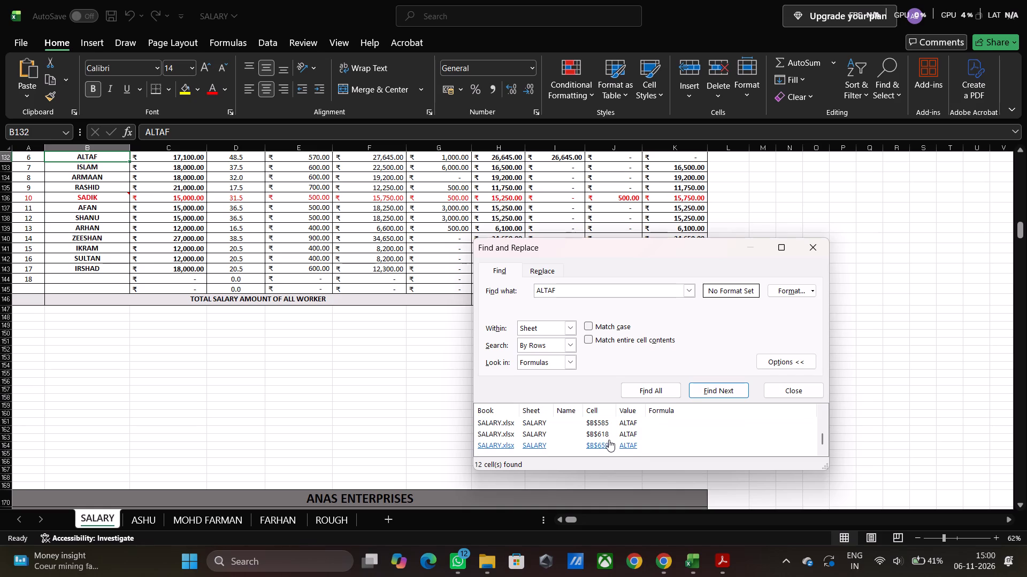
{"action": "left_click", "coordinate": [609, 432]}
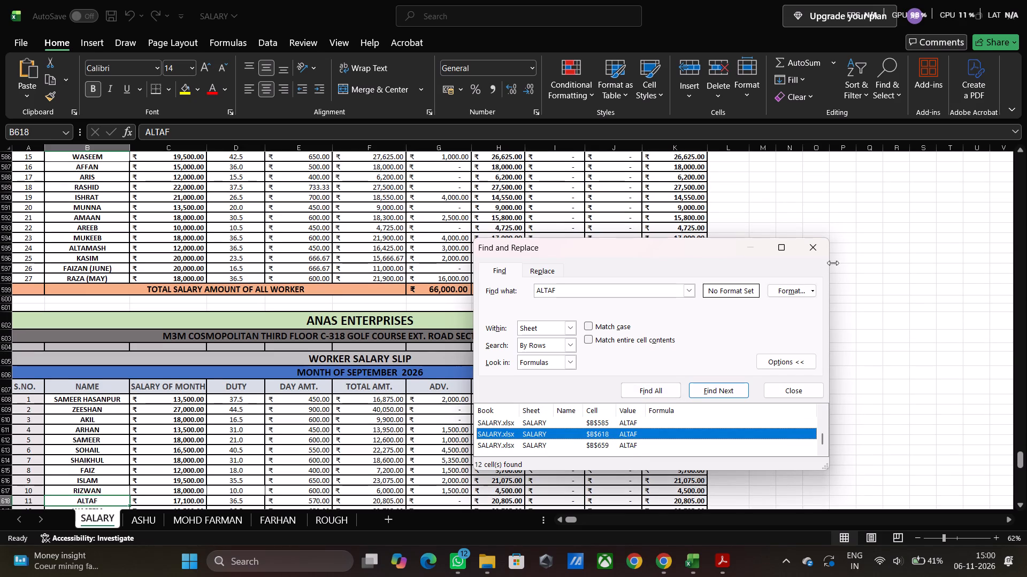
{"action": "left_click", "coordinate": [813, 249]}
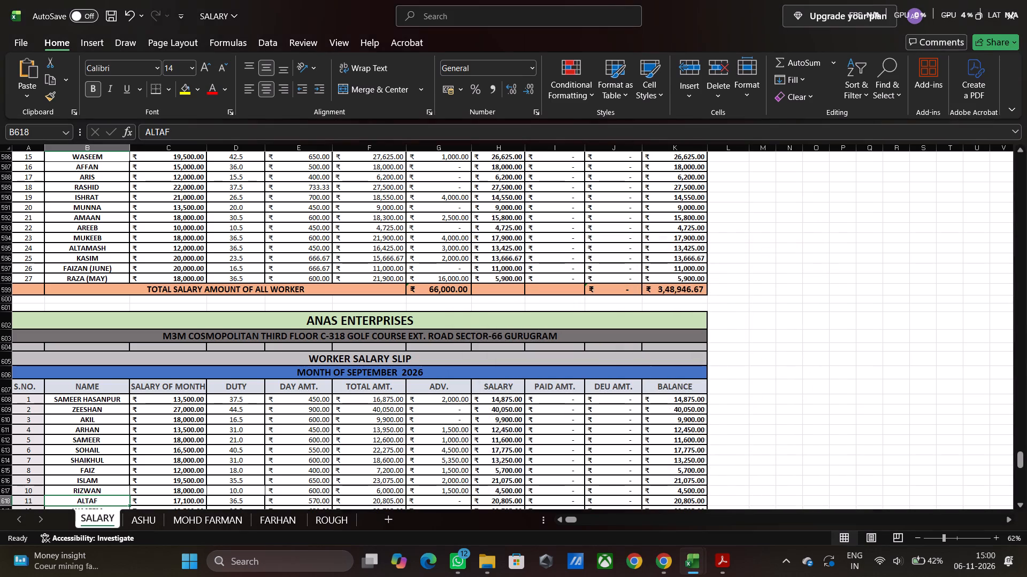
Highlight the serial numbers of Islam (9) and Altaf (11) in yellow in the October 2026 table.
{"action": "scroll", "coordinate": [813, 249], "scroll_direction": "down", "scroll_amount": 6}
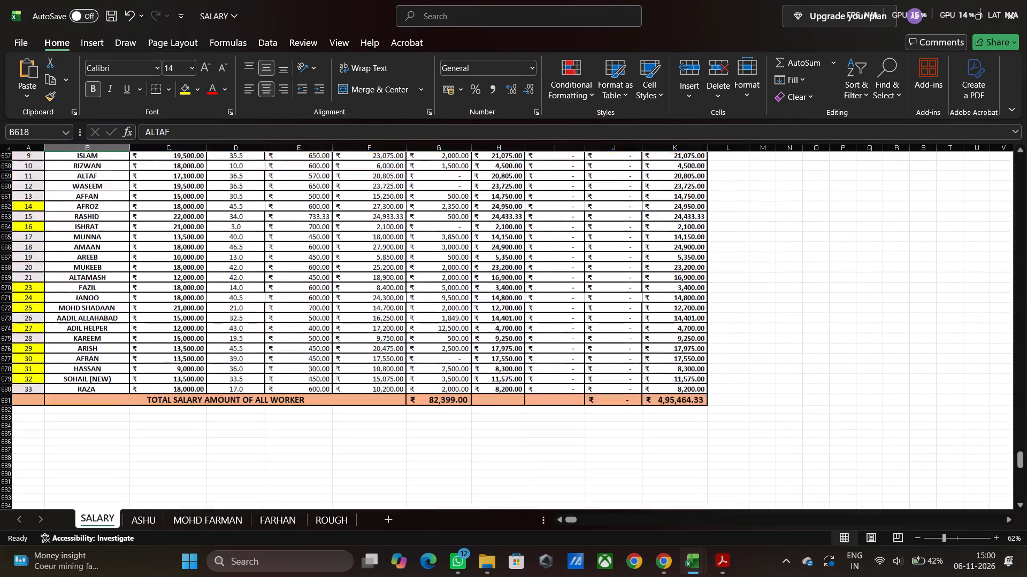
{"action": "scroll", "coordinate": [813, 249], "scroll_direction": "up", "scroll_amount": 1}
{"action": "scroll", "coordinate": [813, 249], "scroll_direction": "down", "scroll_amount": 1}
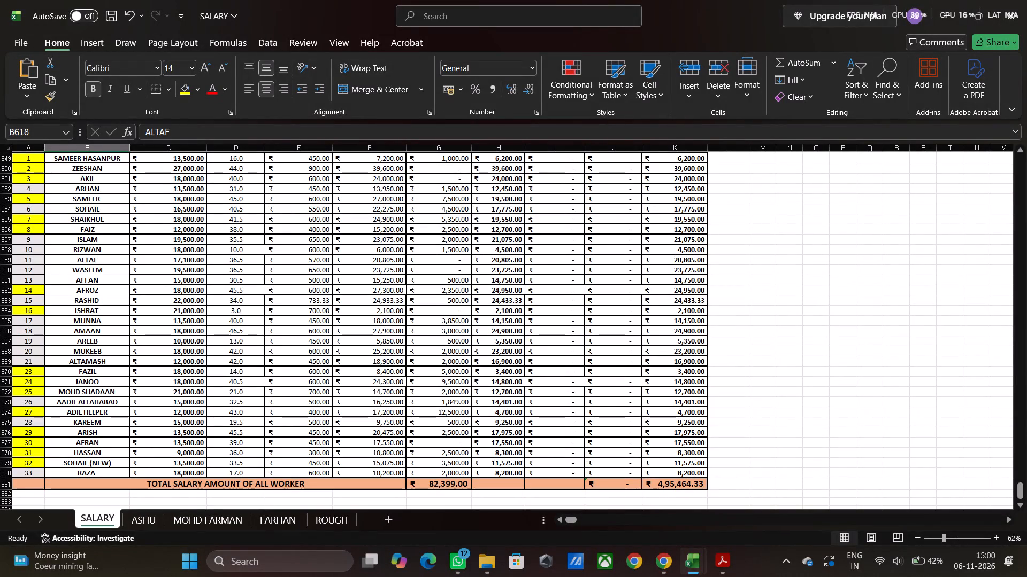
{"action": "left_click", "coordinate": [30, 260]}
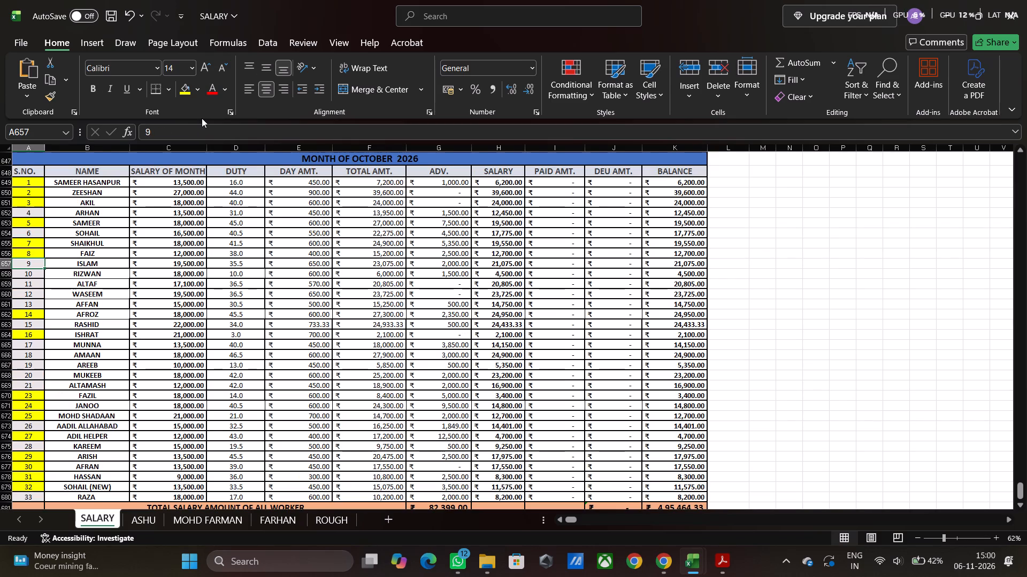
{"action": "left_click", "coordinate": [181, 89]}
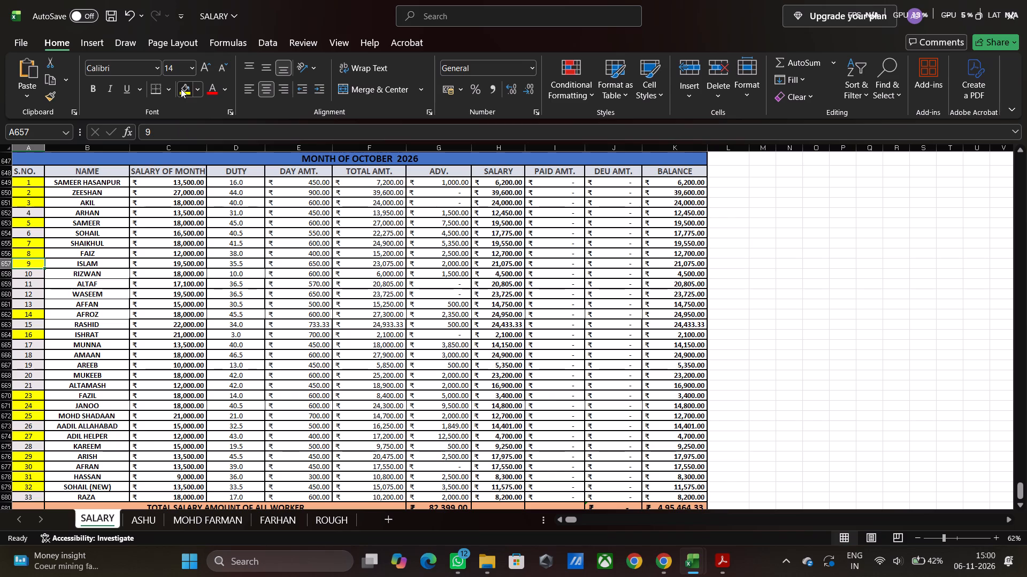
{"action": "left_click", "coordinate": [181, 89]}
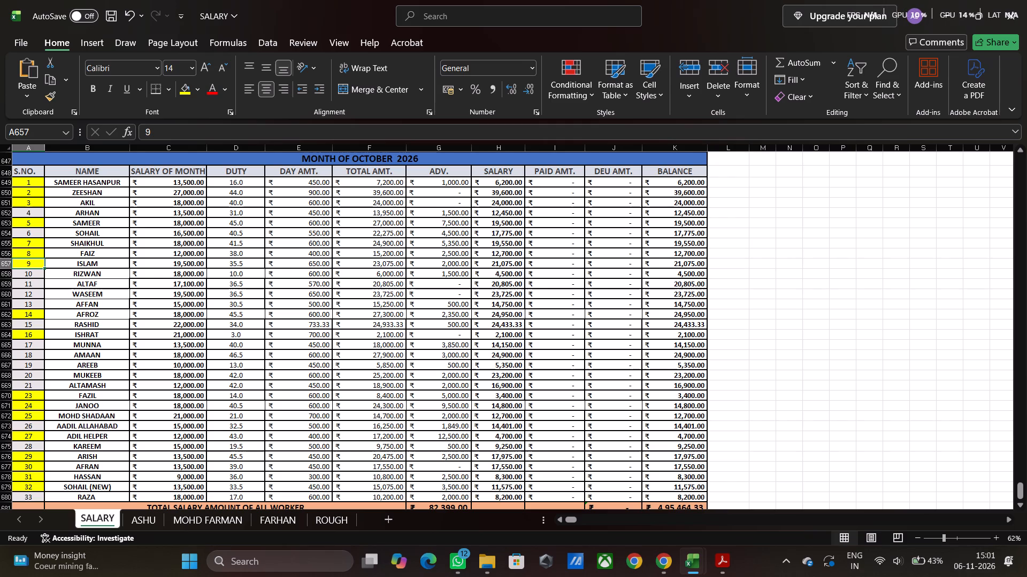
{"action": "left_click", "coordinate": [26, 284]}
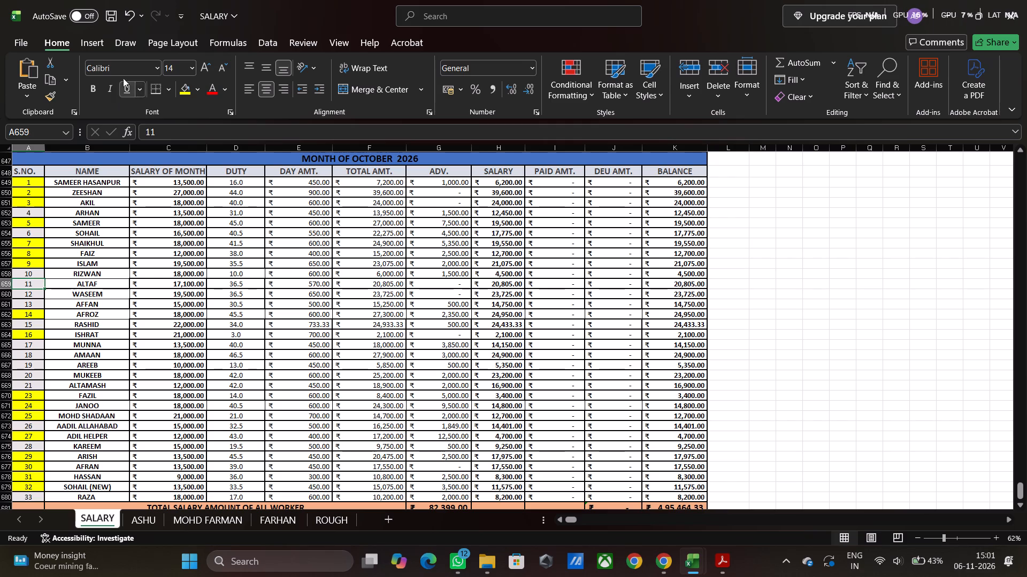
{"action": "left_click", "coordinate": [186, 88]}
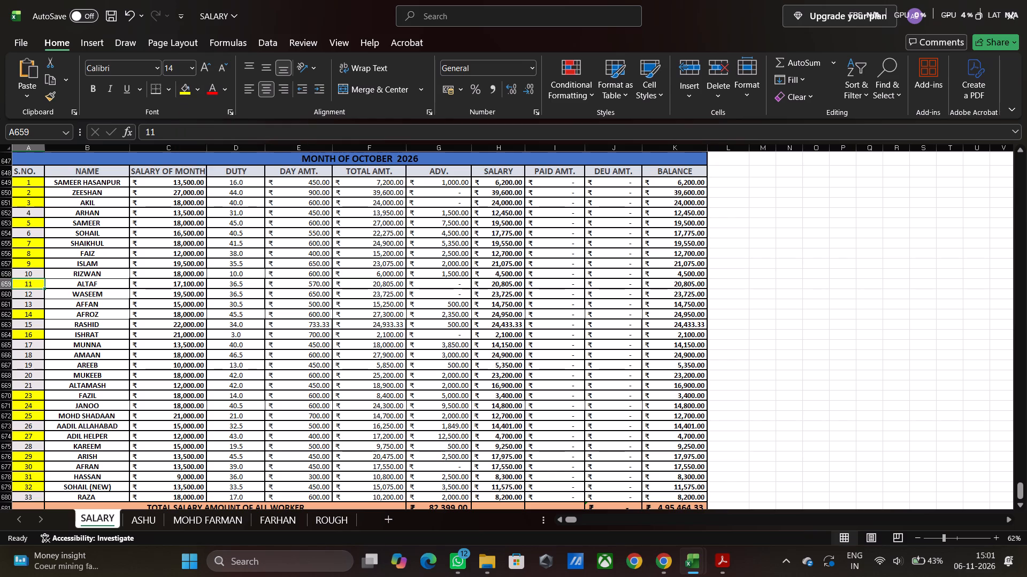
Set Altaf's duty to 30.5 and advance to 2000 in the October 2026 table.
{"action": "left_click", "coordinate": [238, 284]}
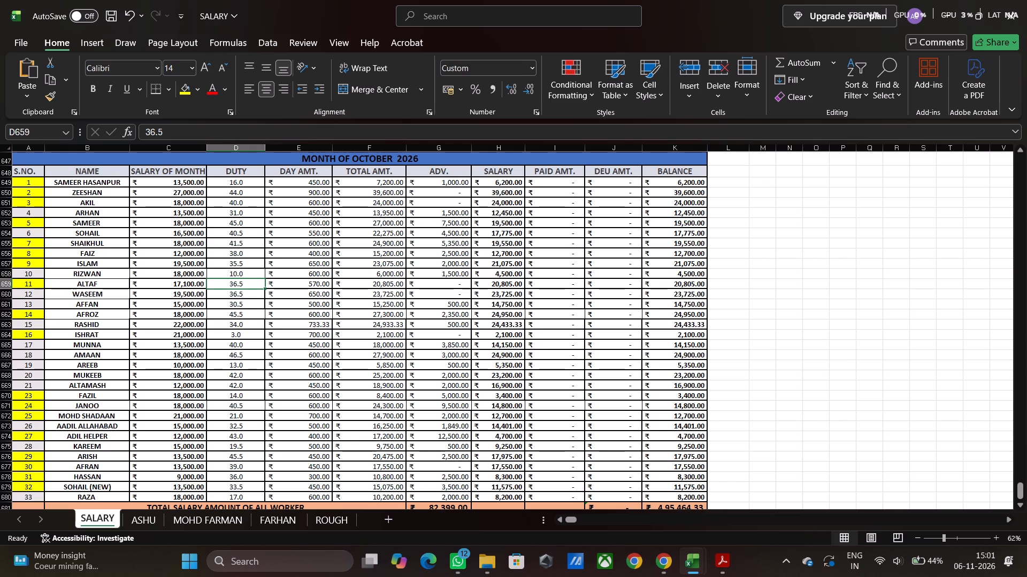
{"action": "left_click", "coordinate": [244, 284]}
{"action": "type", "text": "30.5"}
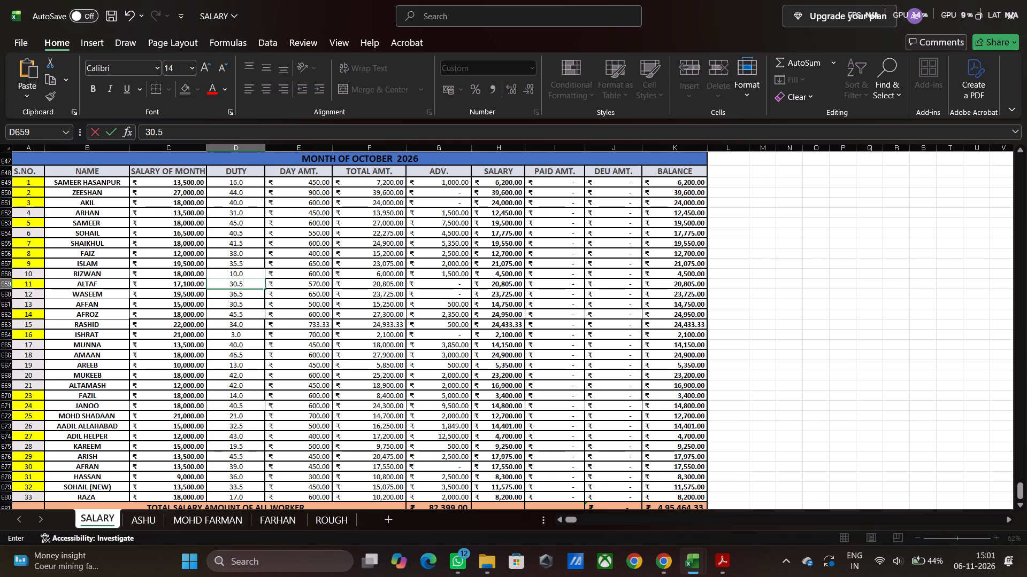
{"action": "key", "text": "Right"}
{"action": "key", "text": "Right"}
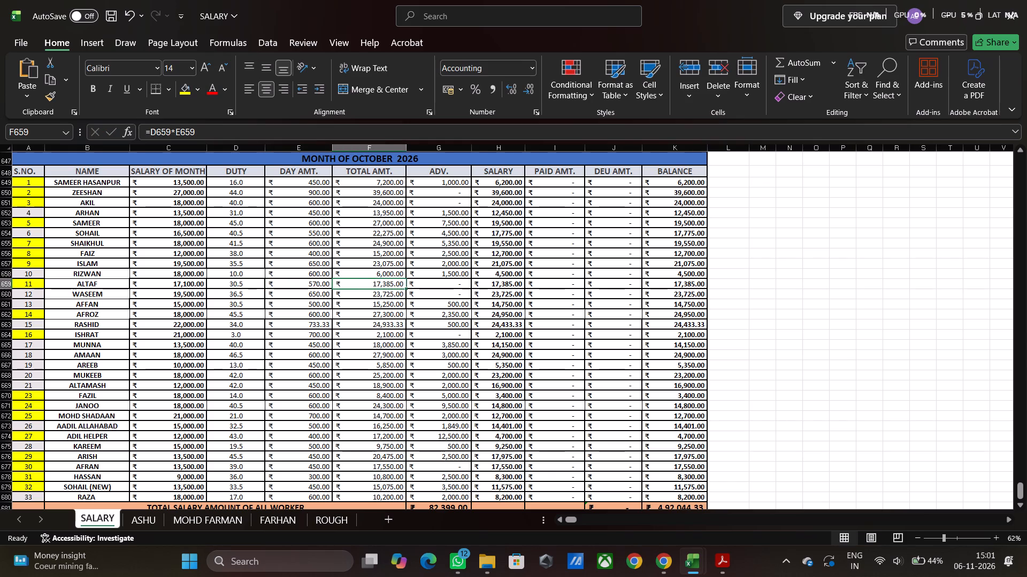
{"action": "key", "text": "Right"}
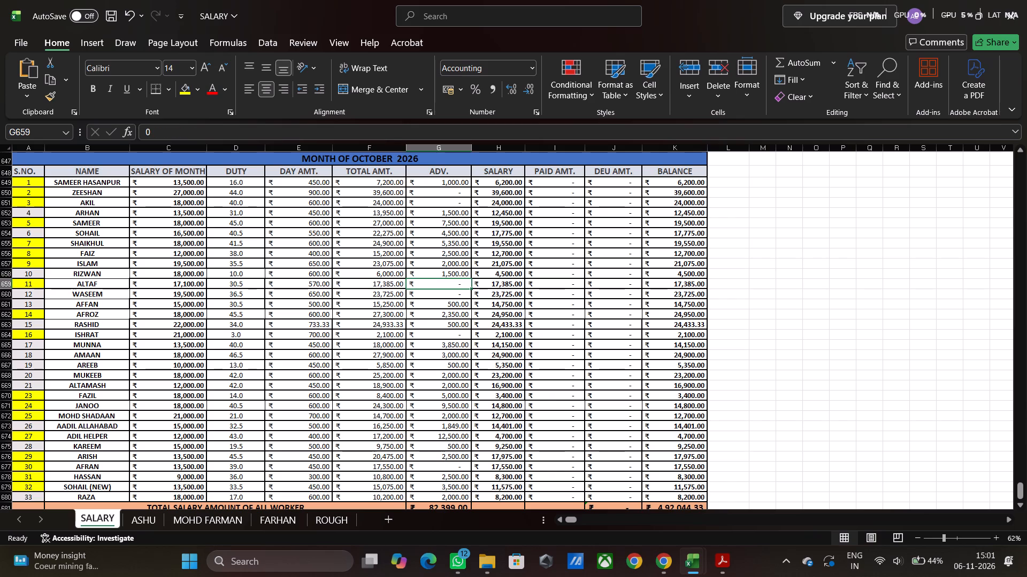
{"action": "type", "text": "2000"}
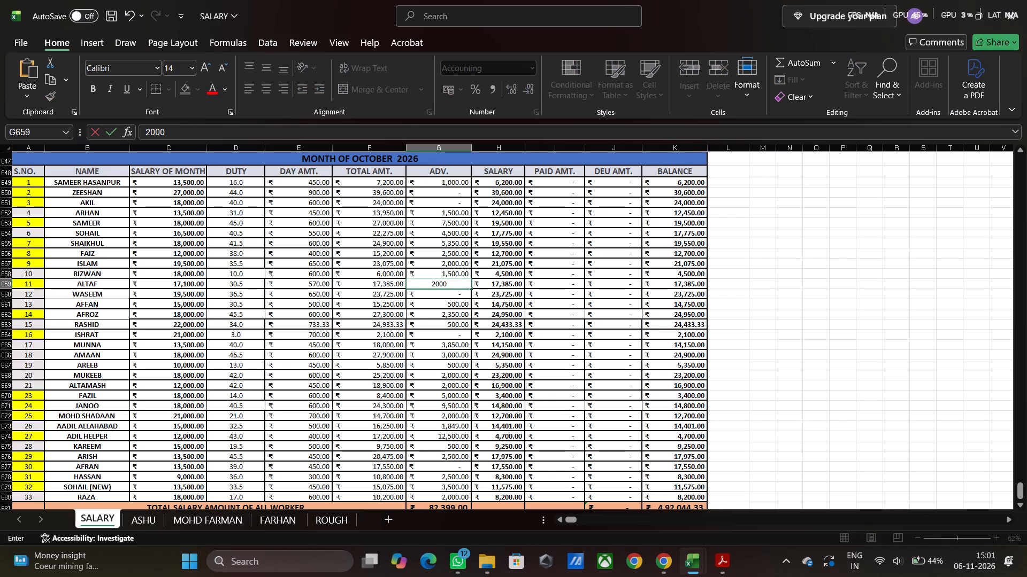
{"action": "key", "text": "Right"}
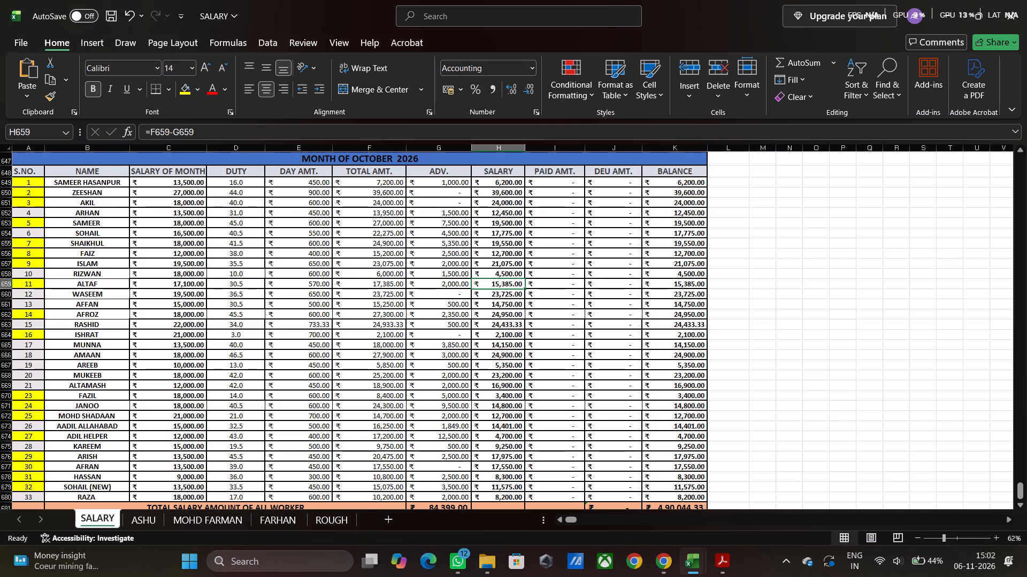
Highlight Rashid's serial number (15) in yellow and set his October 2026 duty to 25 and advance to 1000.
{"action": "left_click", "coordinate": [32, 323]}
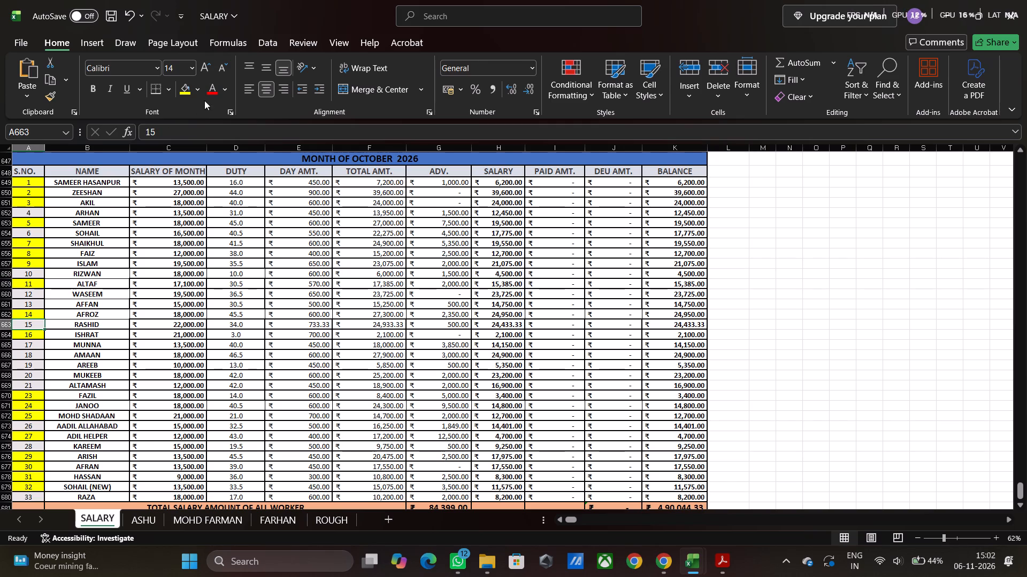
{"action": "left_click", "coordinate": [182, 87]}
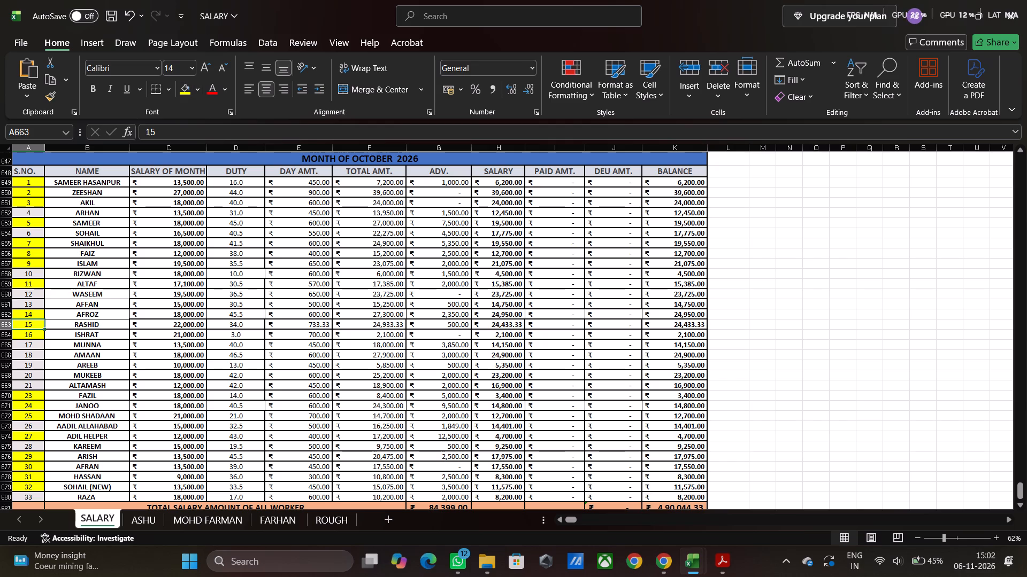
{"action": "left_click", "coordinate": [248, 326]}
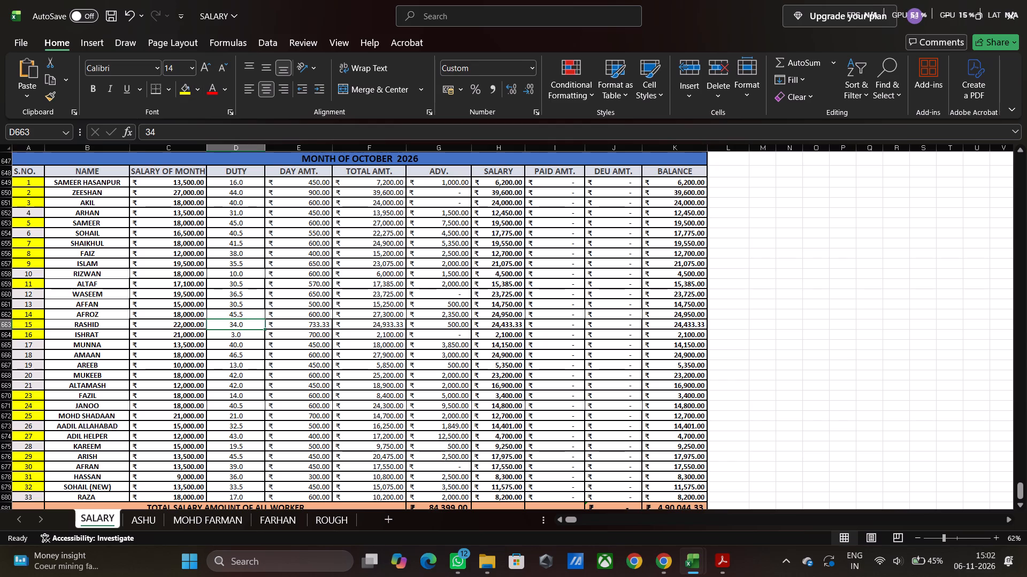
{"action": "type", "text": "25"}
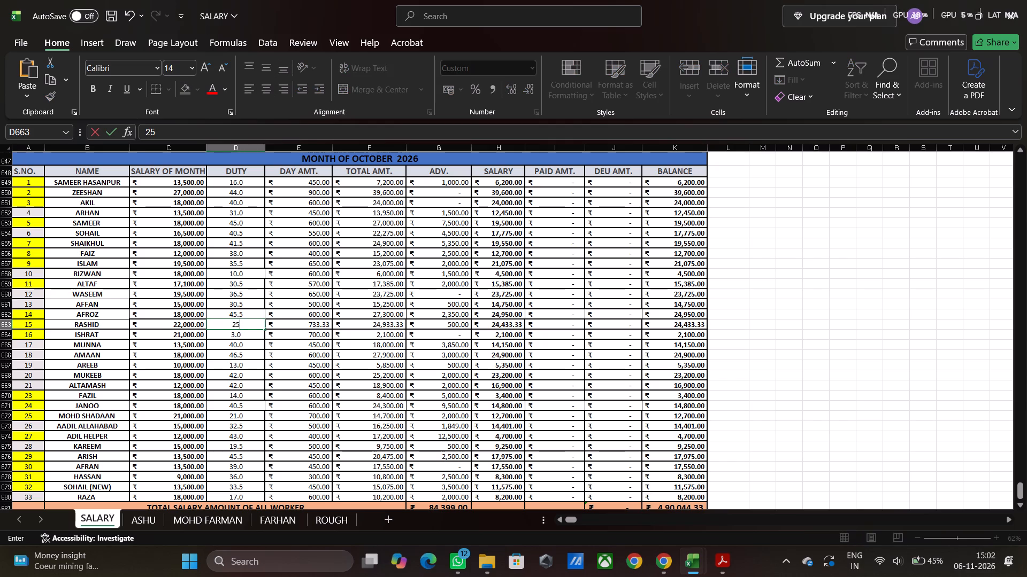
{"action": "key", "text": "Right"}
{"action": "key", "text": "Right"}
{"action": "key", "text": "Right"}
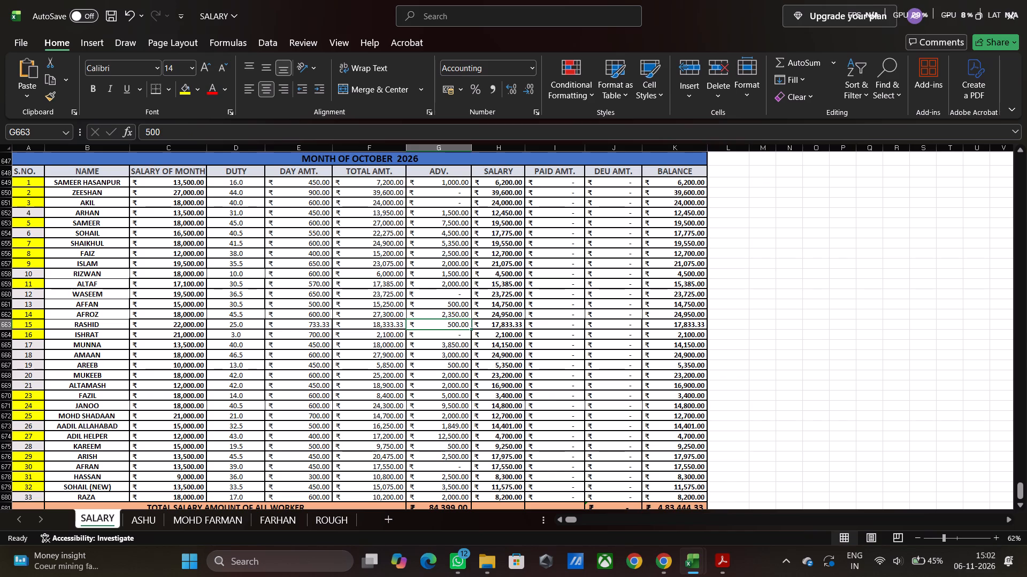
{"action": "type", "text": "1000"}
{"action": "key", "text": "Right"}
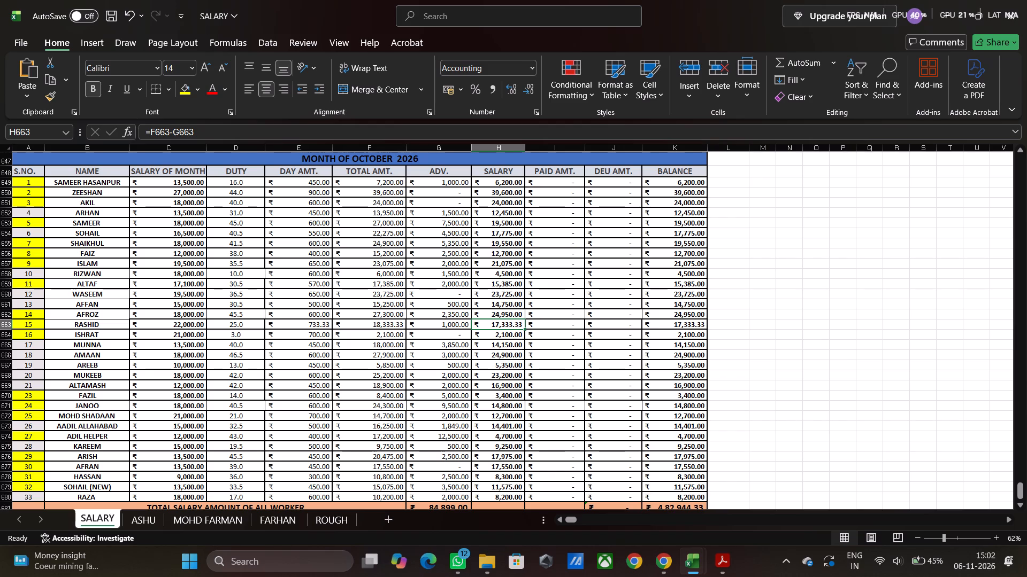
Highlight Waseem's serial number (12) in yellow and set his October 2026 duty to 30.5 and advance to 2000.
{"action": "left_click", "coordinate": [30, 292]}
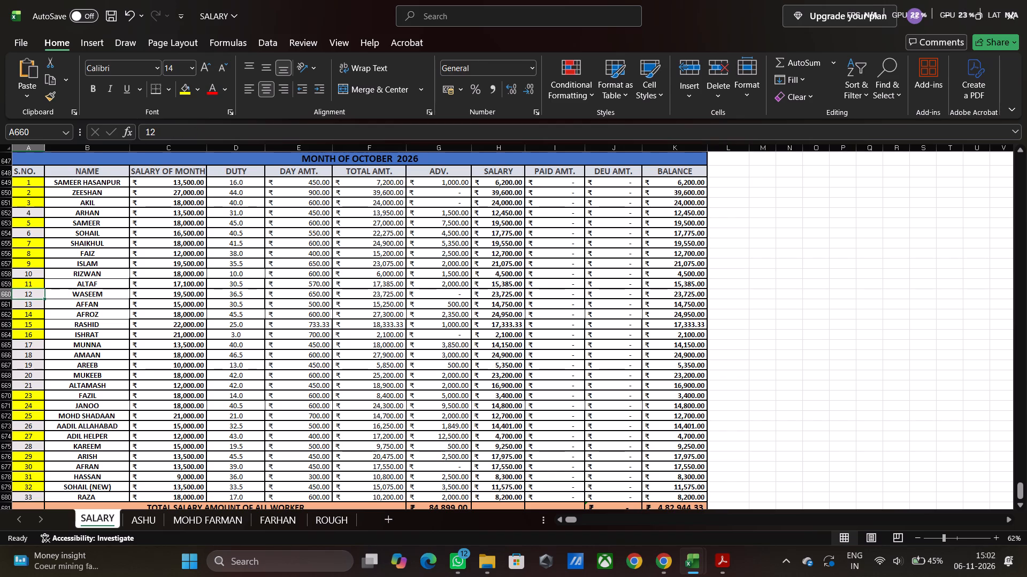
{"action": "left_click", "coordinate": [180, 87]}
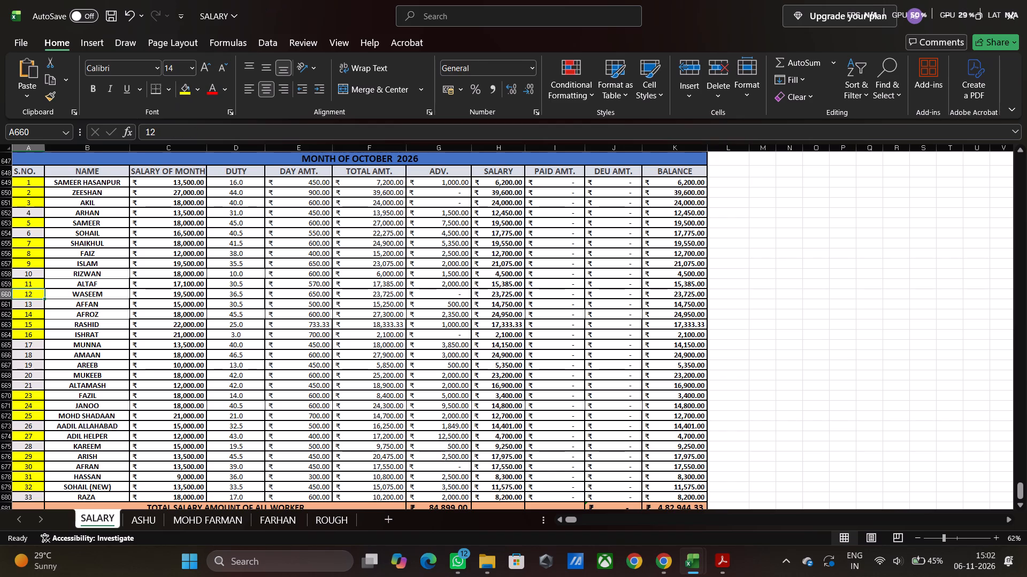
{"action": "left_click", "coordinate": [240, 292]}
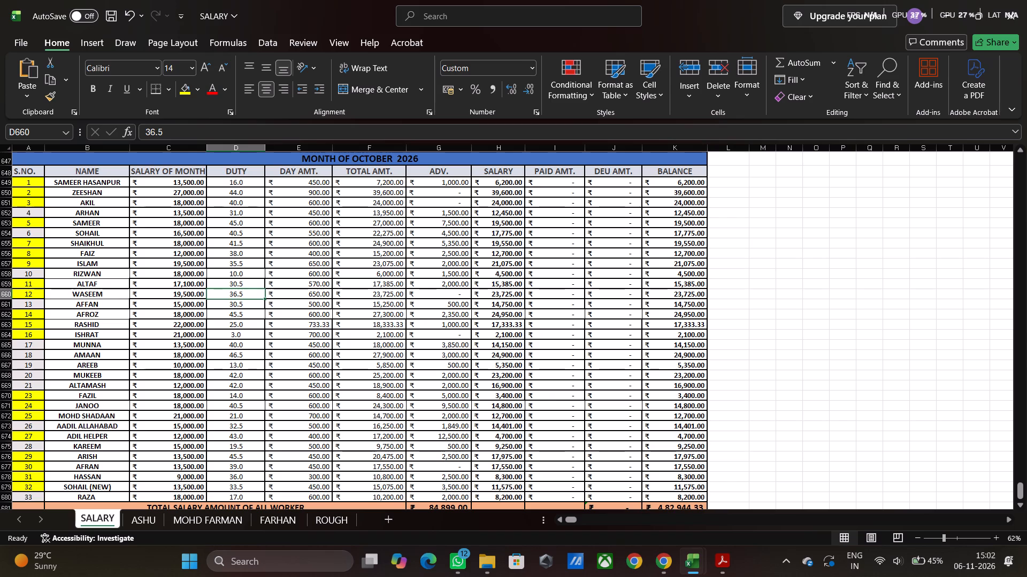
{"action": "type", "text": "30.5"}
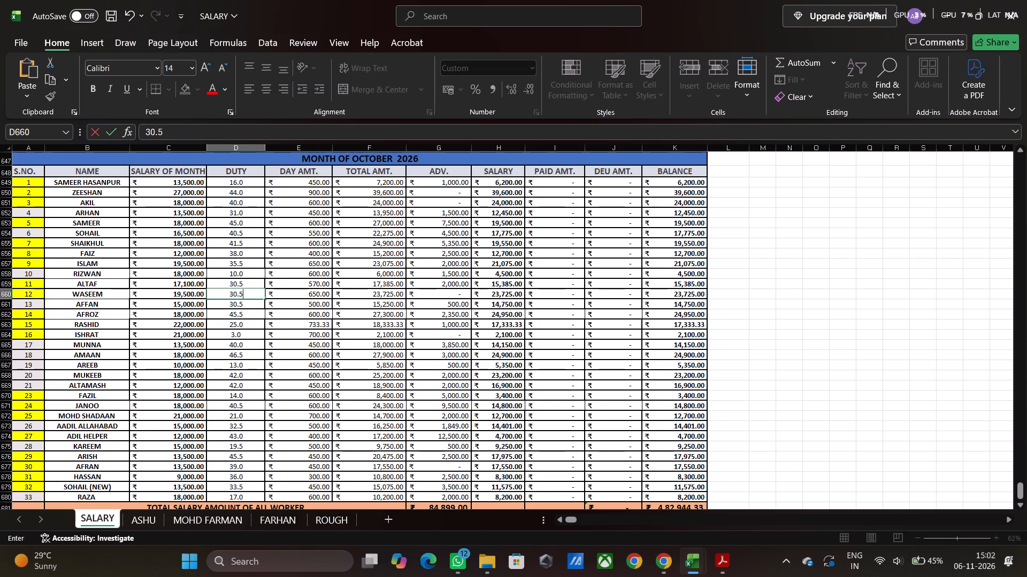
{"action": "key", "text": "Right"}
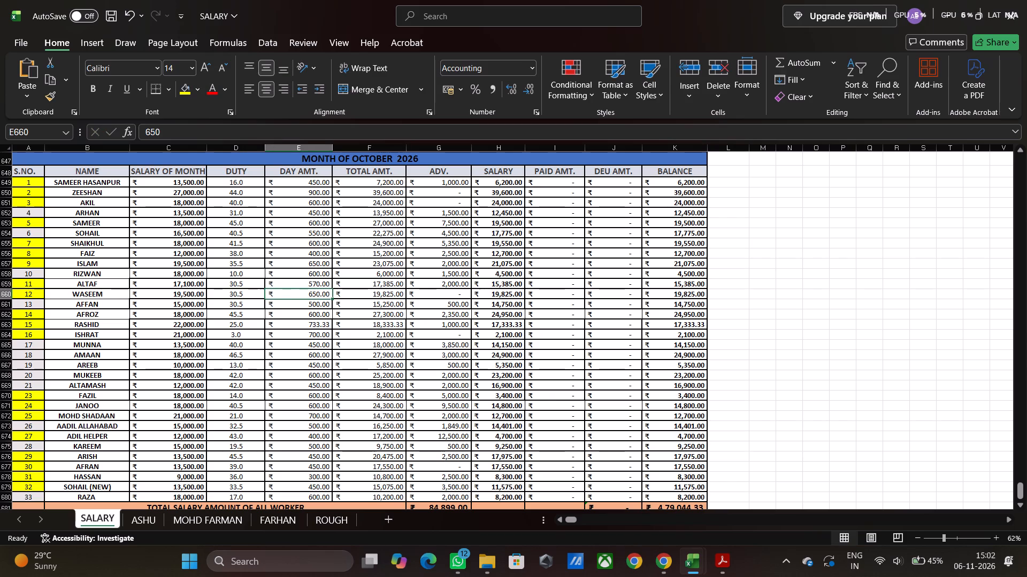
{"action": "key", "text": "Right"}
{"action": "key", "text": "Right"}
{"action": "type", "text": "2000"}
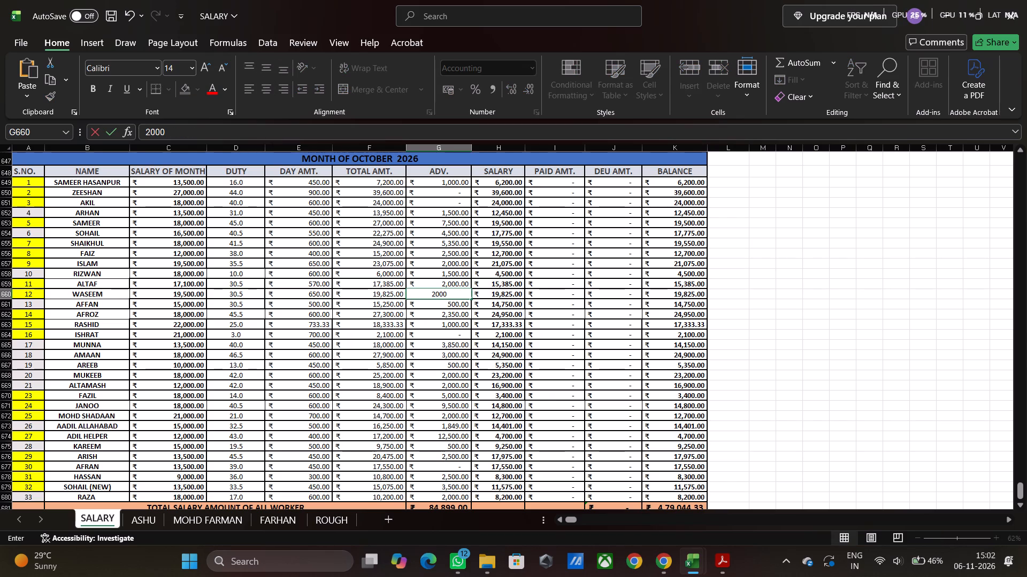
{"action": "key", "text": "Right"}
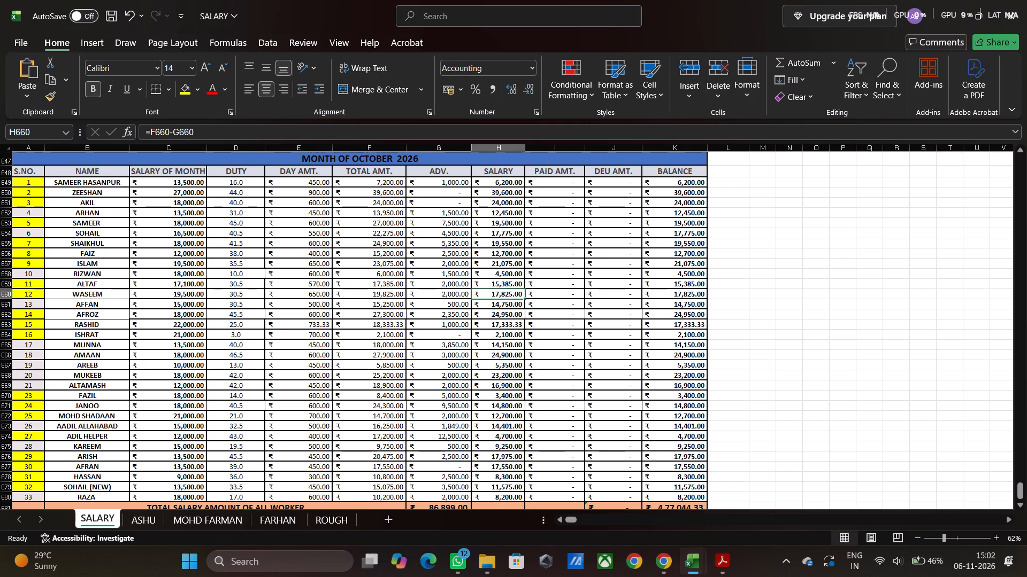
Highlight serial number 26 (Aadil) in yellow and set his October 2026 duty to 37.5 and advance to 2000.
{"action": "scroll", "coordinate": [84, 446], "scroll_direction": "down", "scroll_amount": 1}
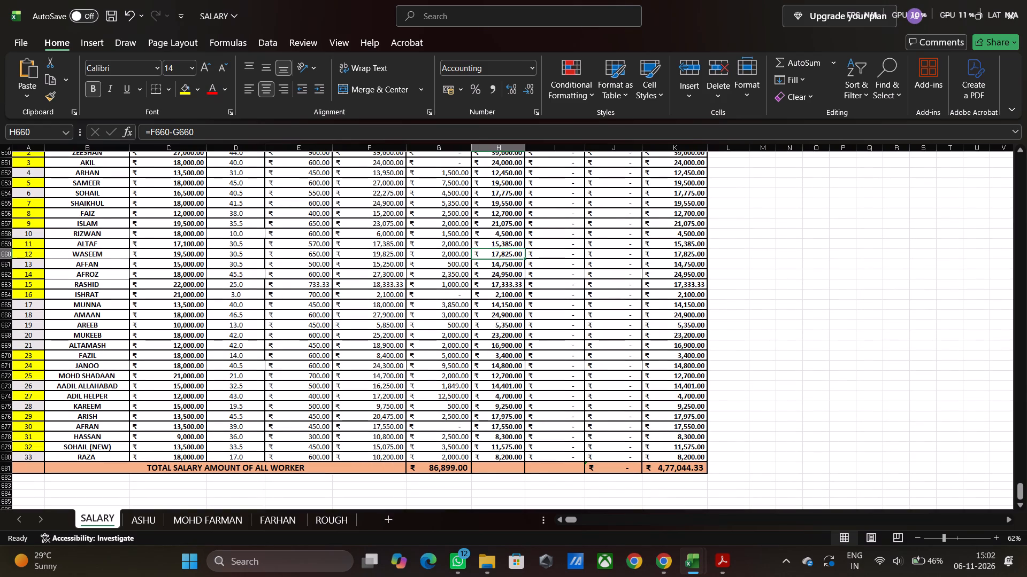
{"action": "left_click", "coordinate": [29, 386]}
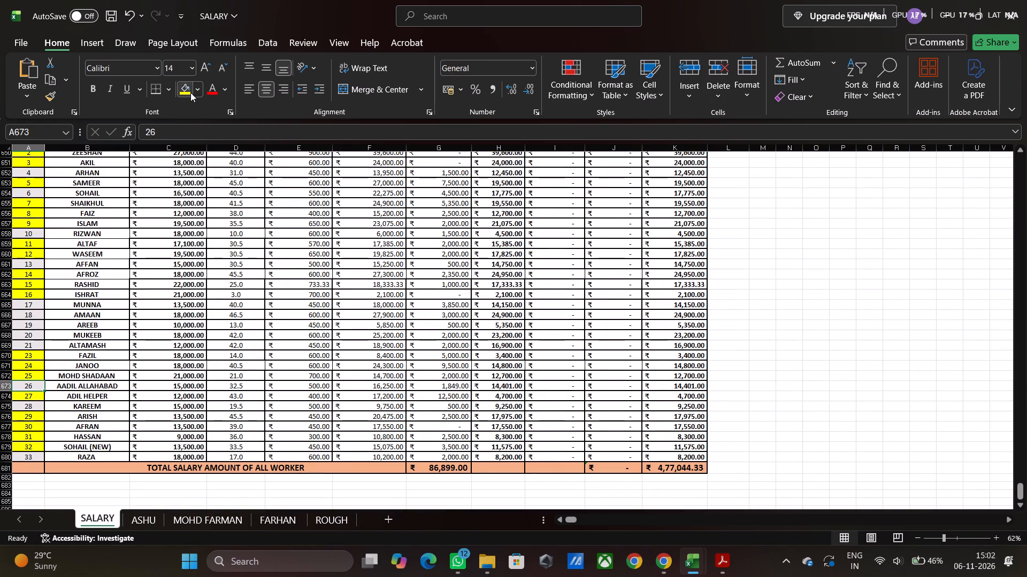
{"action": "left_click", "coordinate": [182, 87]}
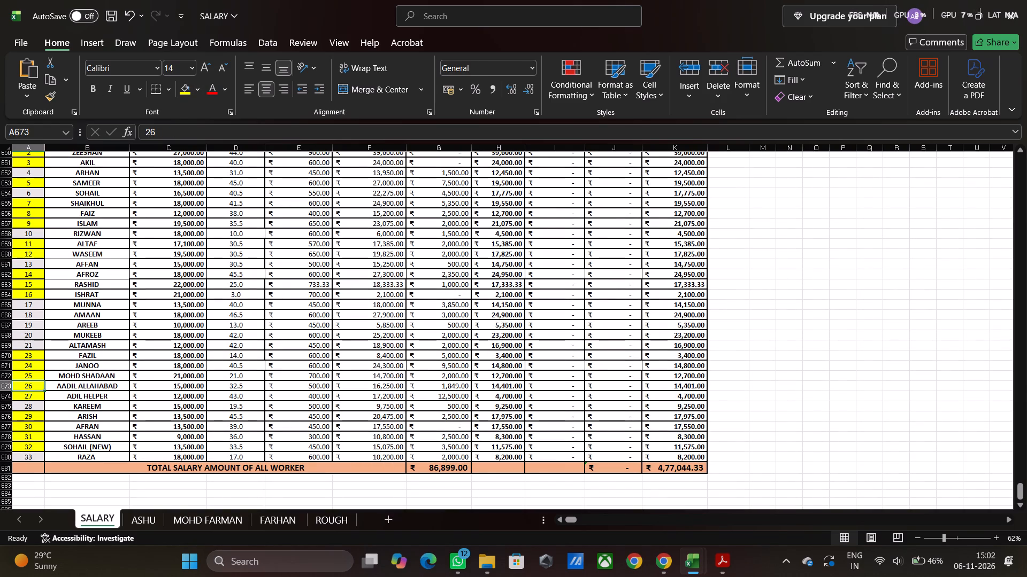
{"action": "left_click", "coordinate": [243, 383]}
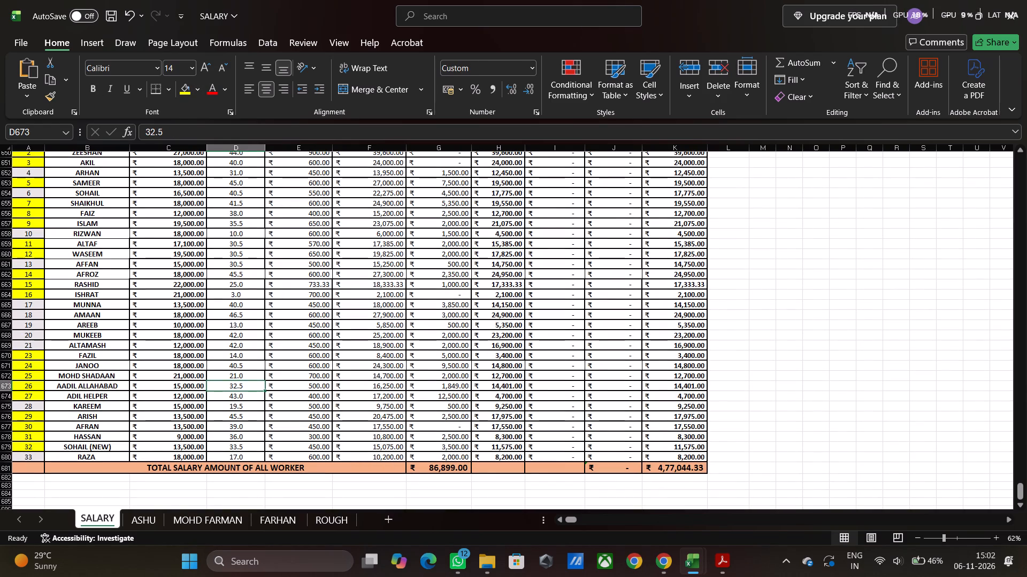
{"action": "type", "text": "37"}
{"action": "type", "text": ".5"}
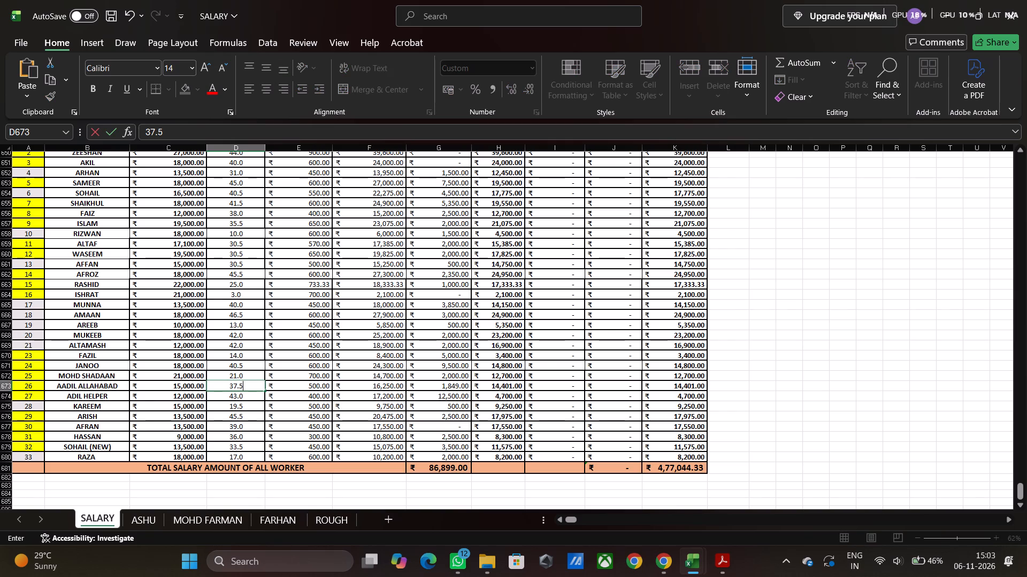
{"action": "key", "text": "Right"}
{"action": "key", "text": "Right"}
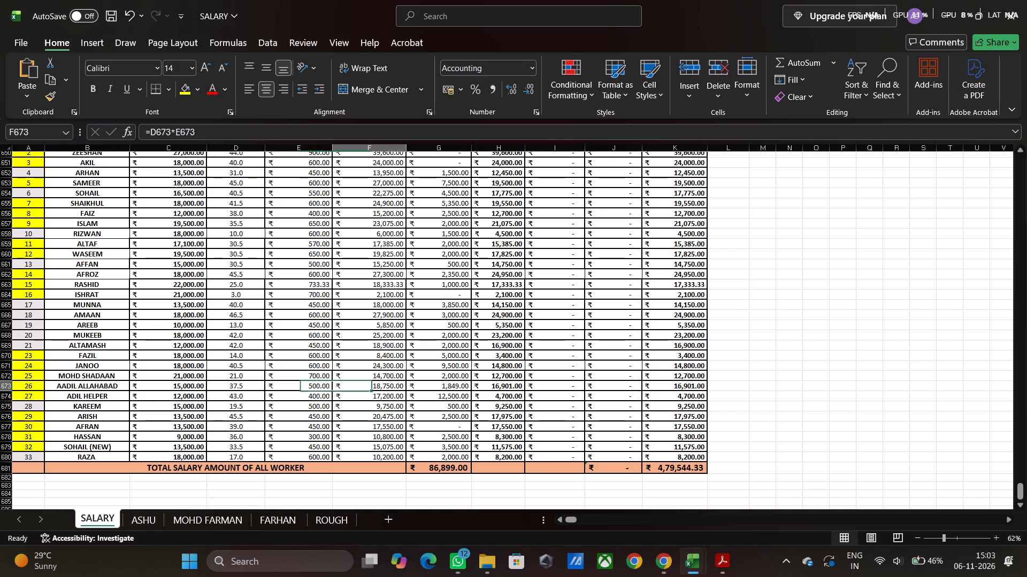
{"action": "key", "text": "Right"}
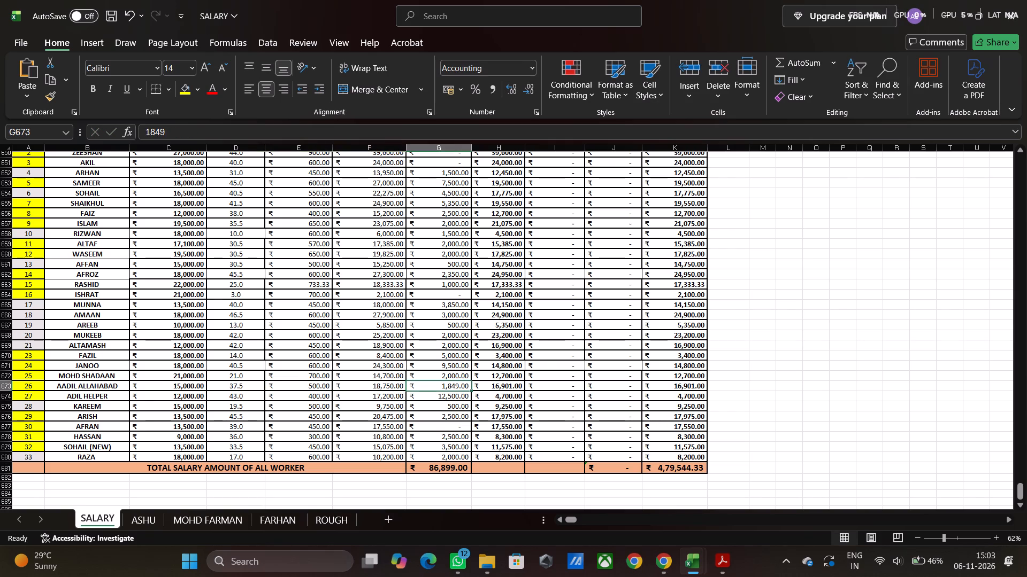
{"action": "type", "text": "2000"}
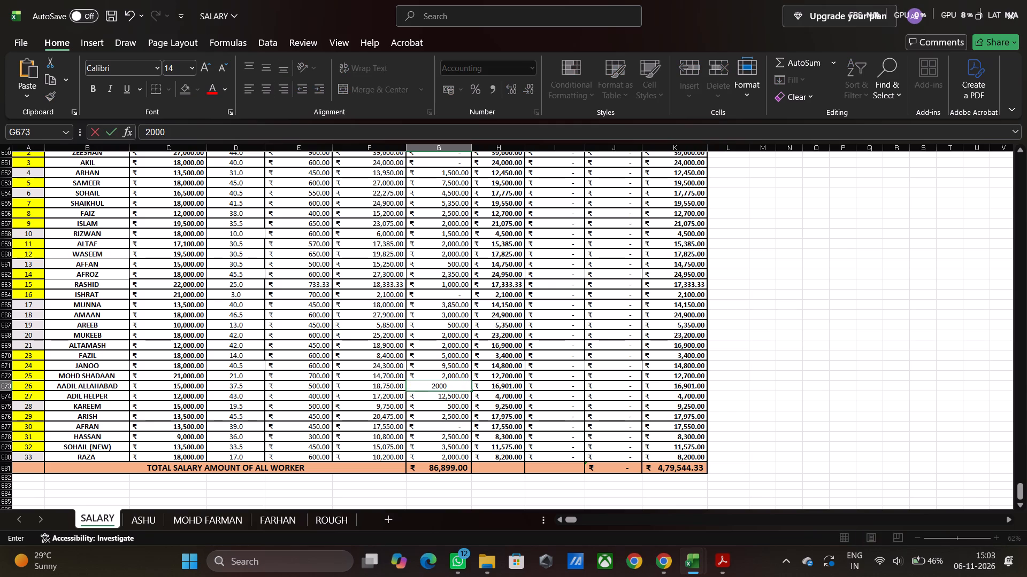
{"action": "key", "text": "Right"}
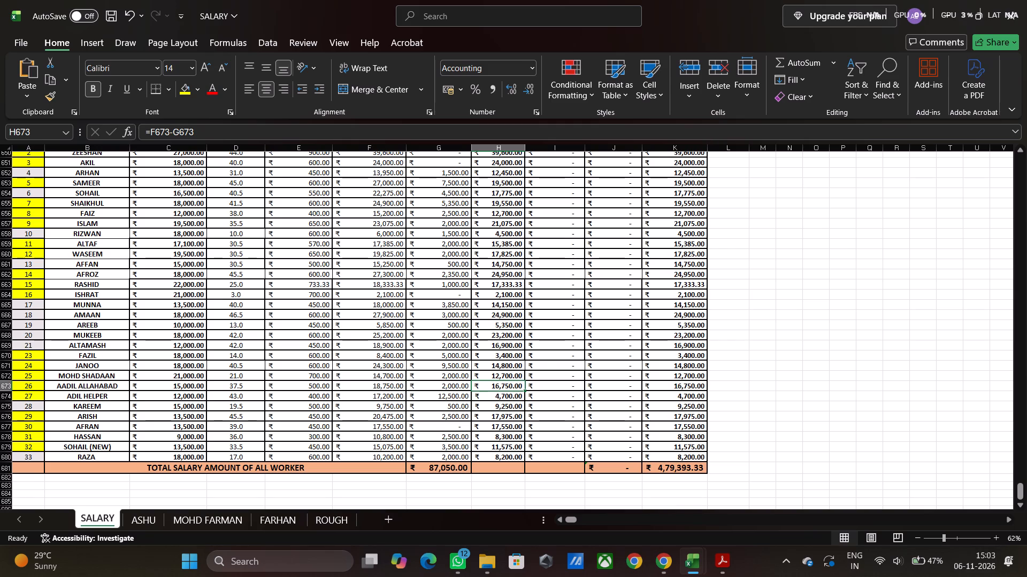
Set Islam's duty to 39.5 in the October 2026 table.
{"action": "scroll", "coordinate": [202, 220], "scroll_direction": "up", "scroll_amount": 1}
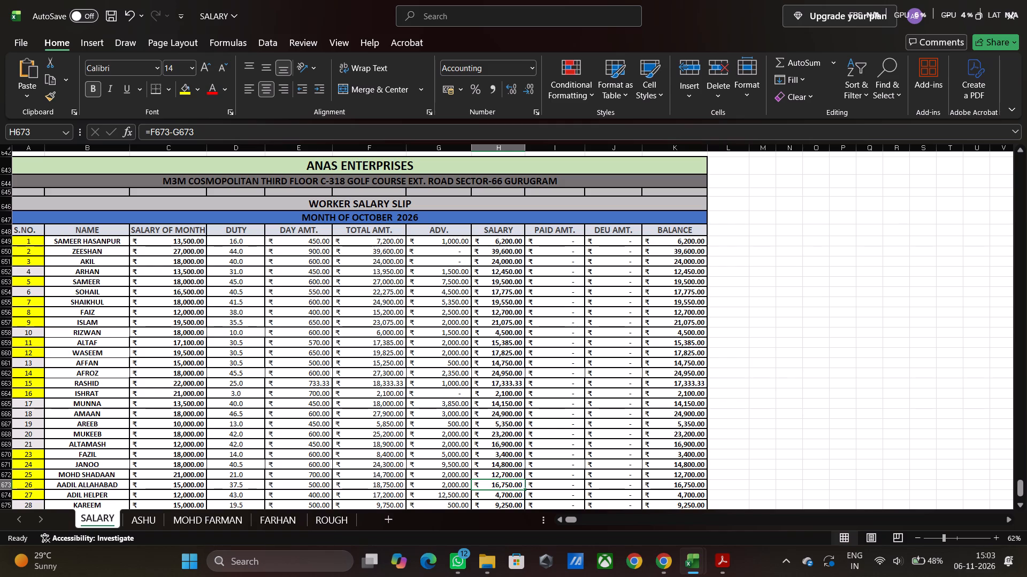
{"action": "left_click", "coordinate": [239, 319]}
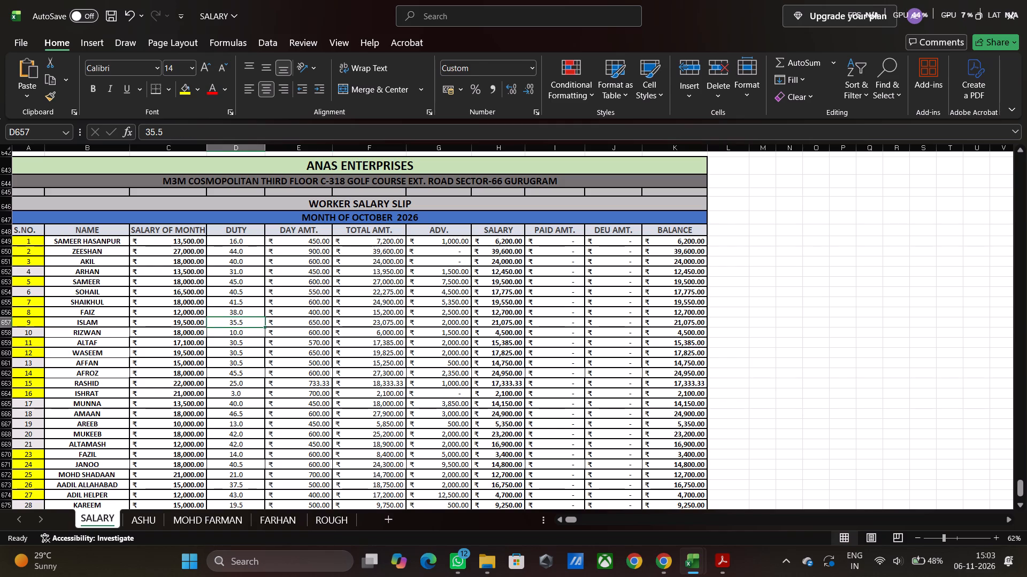
{"action": "type", "text": "39.5"}
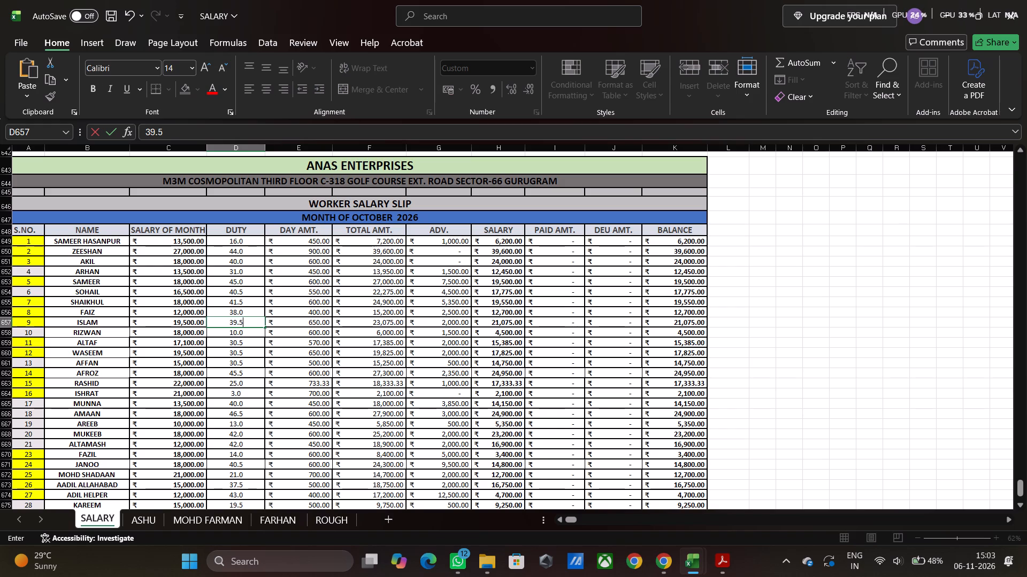
{"action": "key", "text": "Right"}
{"action": "key", "text": "Right"}
{"action": "key", "text": "Right"}
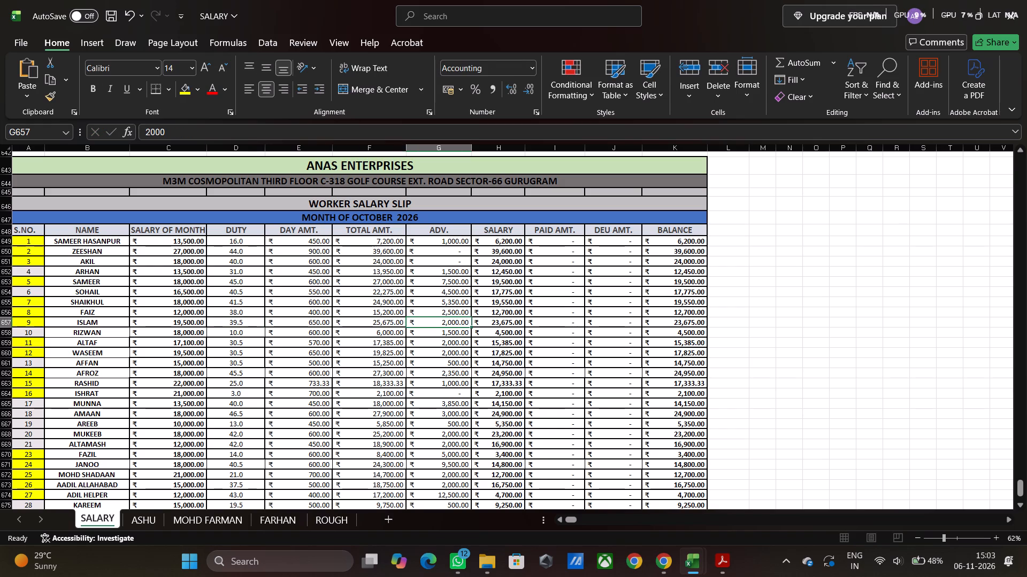
{"action": "key", "text": "Left"}
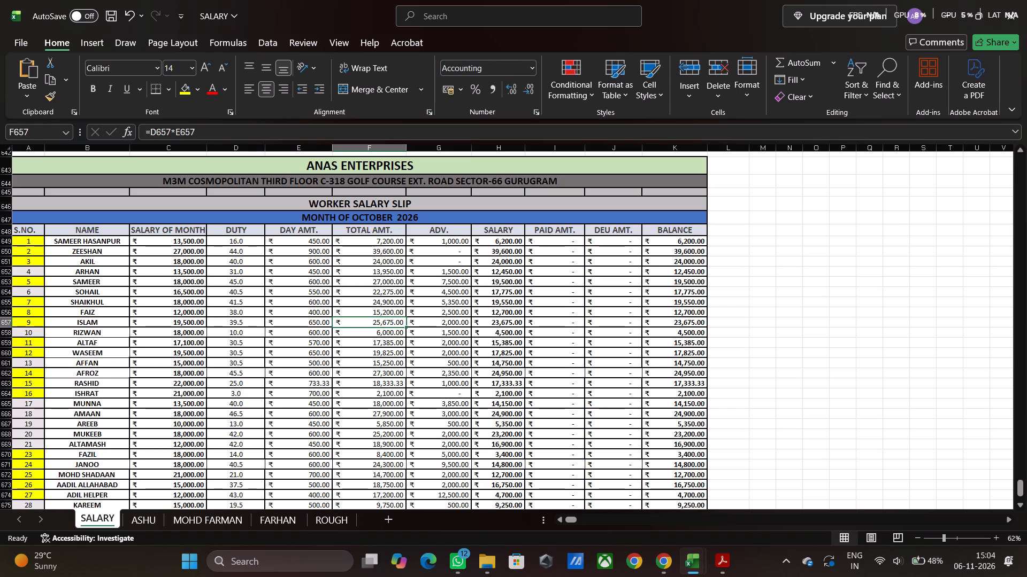
{"action": "key", "text": "Right"}
{"action": "key", "text": "Right"}
{"action": "key", "text": "Left"}
{"action": "key", "text": "Left"}
{"action": "key", "text": "Left"}
{"action": "key", "text": "Left"}
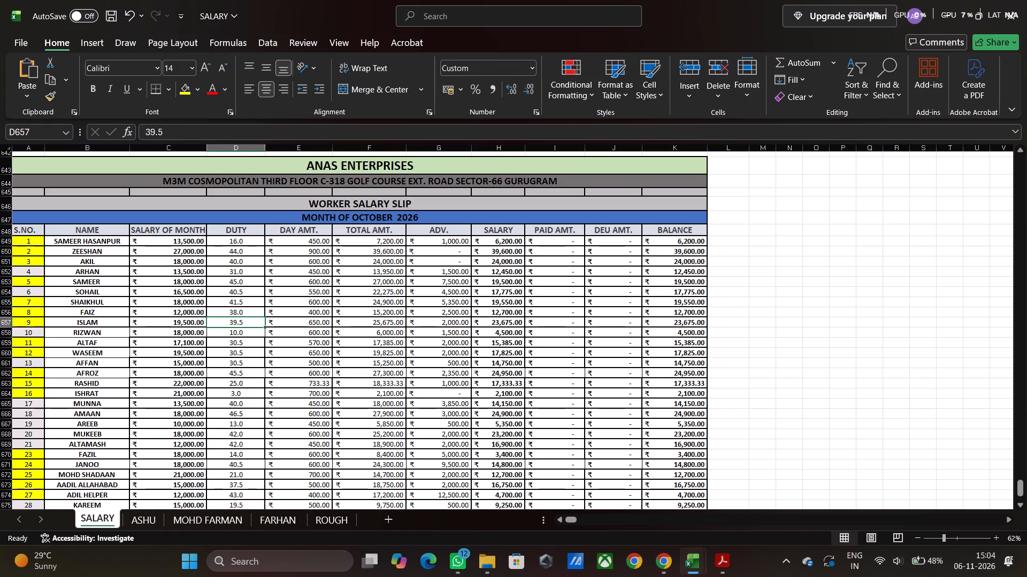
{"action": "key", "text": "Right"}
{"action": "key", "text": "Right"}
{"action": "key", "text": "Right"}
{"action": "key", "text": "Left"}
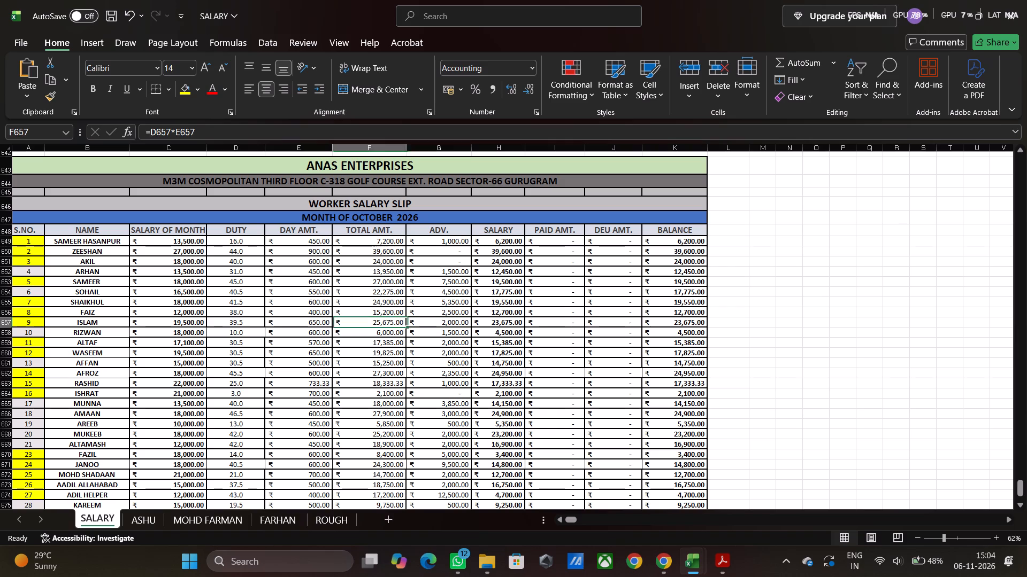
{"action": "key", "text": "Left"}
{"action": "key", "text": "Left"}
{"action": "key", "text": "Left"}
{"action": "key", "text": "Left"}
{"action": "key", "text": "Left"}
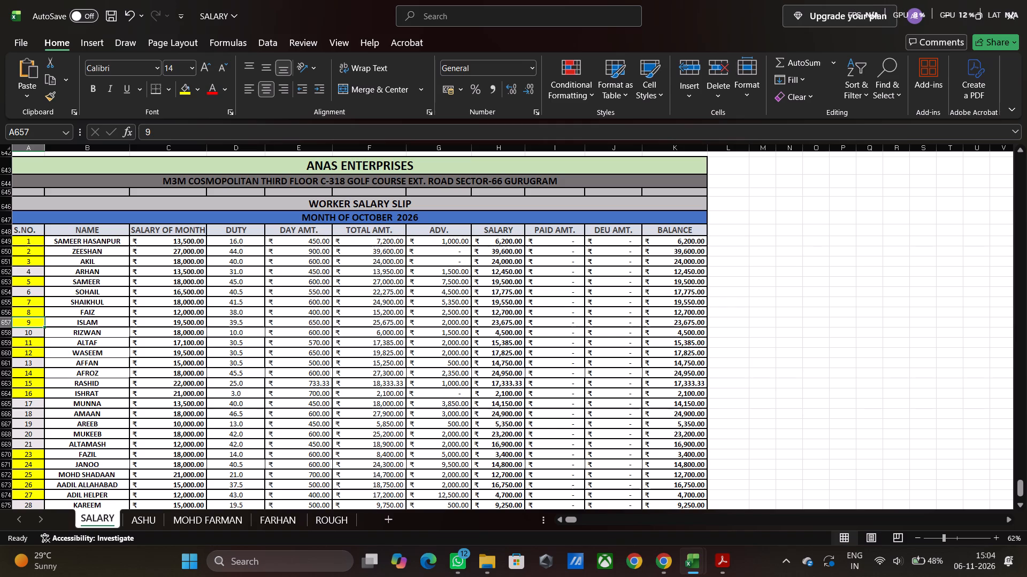
Highlight Affan's serial number (13) in yellow and set his October 2026 duty to 38 and advance to 2000.
{"action": "left_click", "coordinate": [32, 363]}
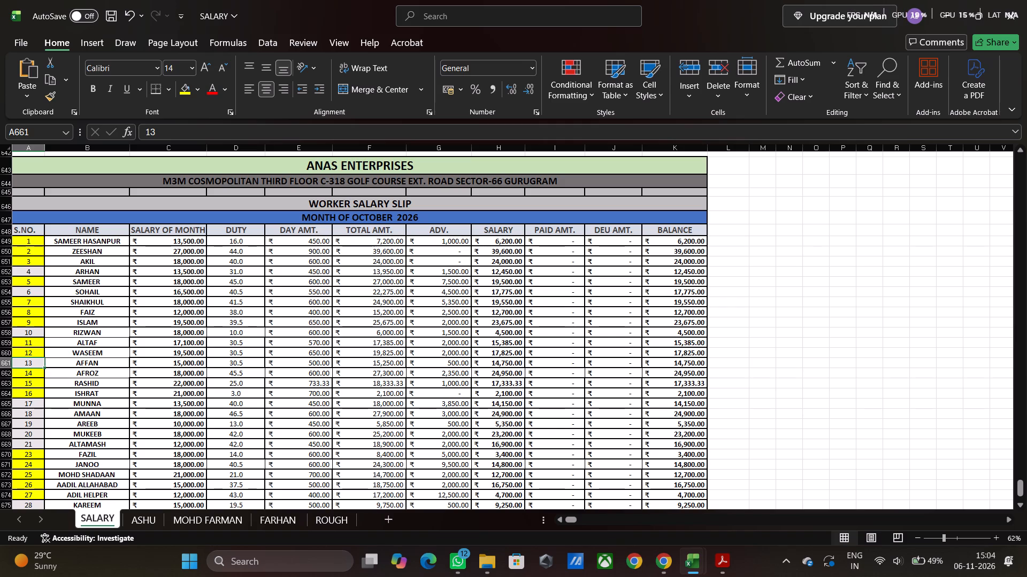
{"action": "left_click", "coordinate": [183, 88]}
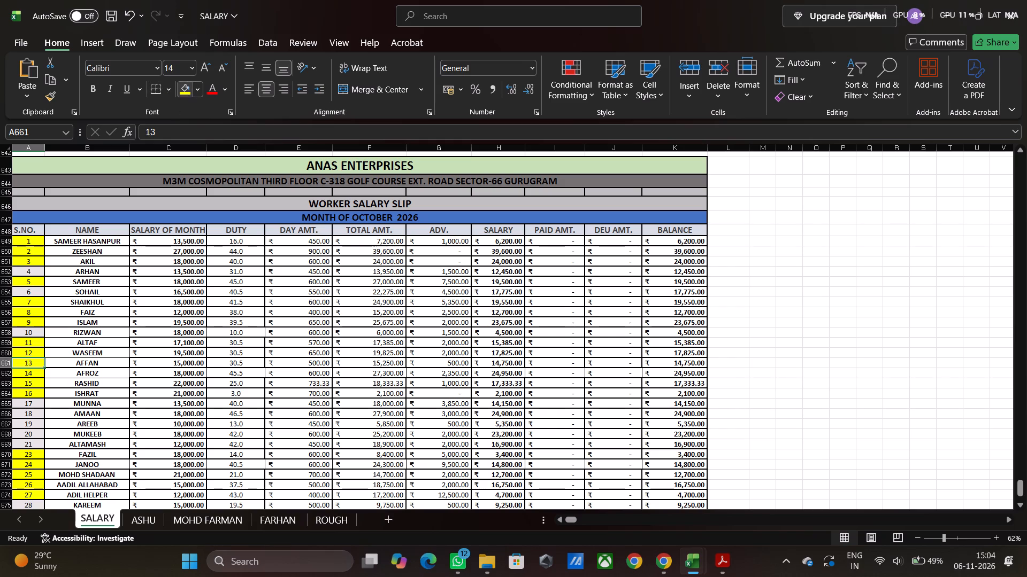
{"action": "left_click", "coordinate": [243, 364]}
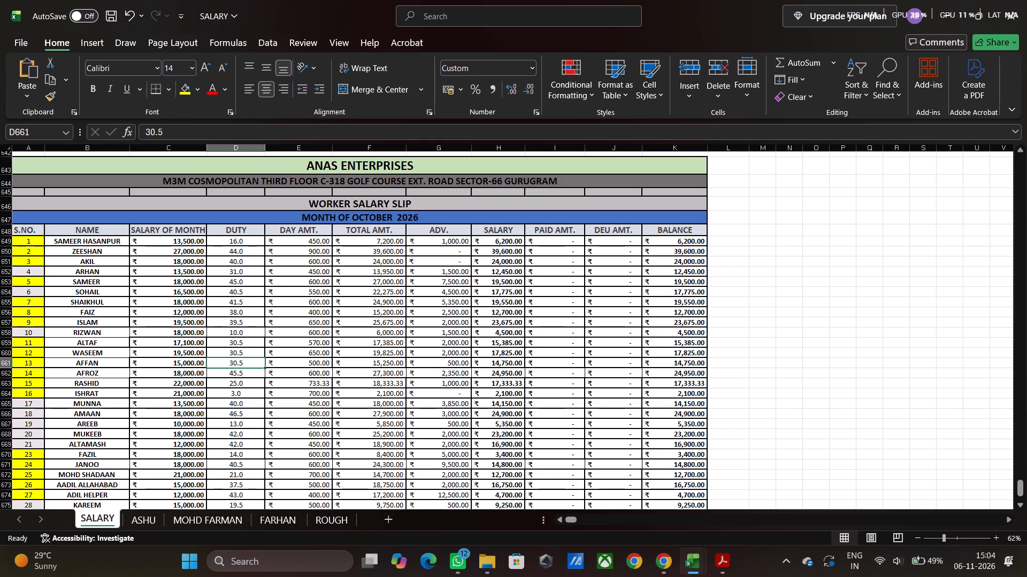
{"action": "type", "text": "38"}
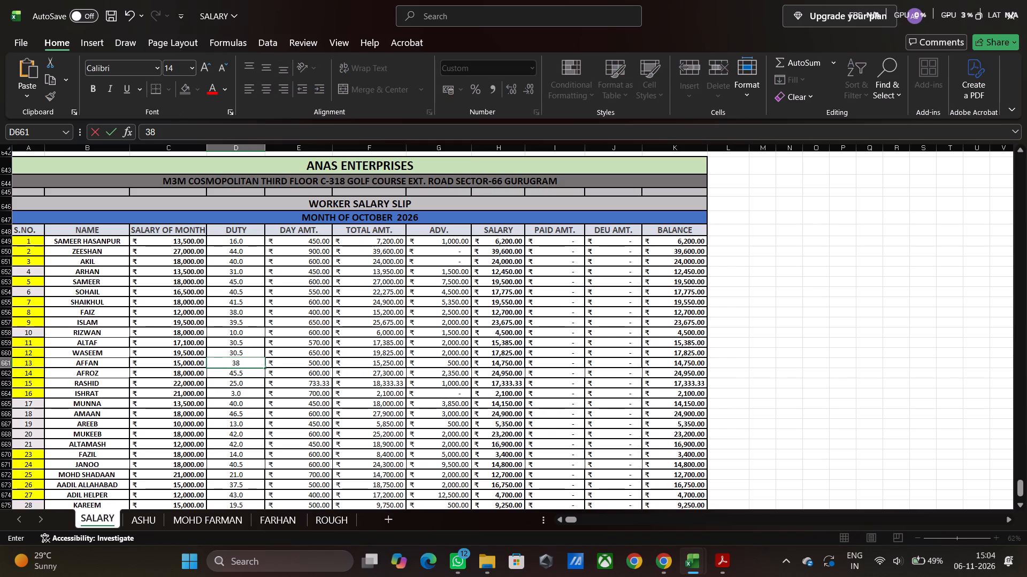
{"action": "key", "text": "Right"}
{"action": "key", "text": "Right"}
{"action": "key", "text": "Right"}
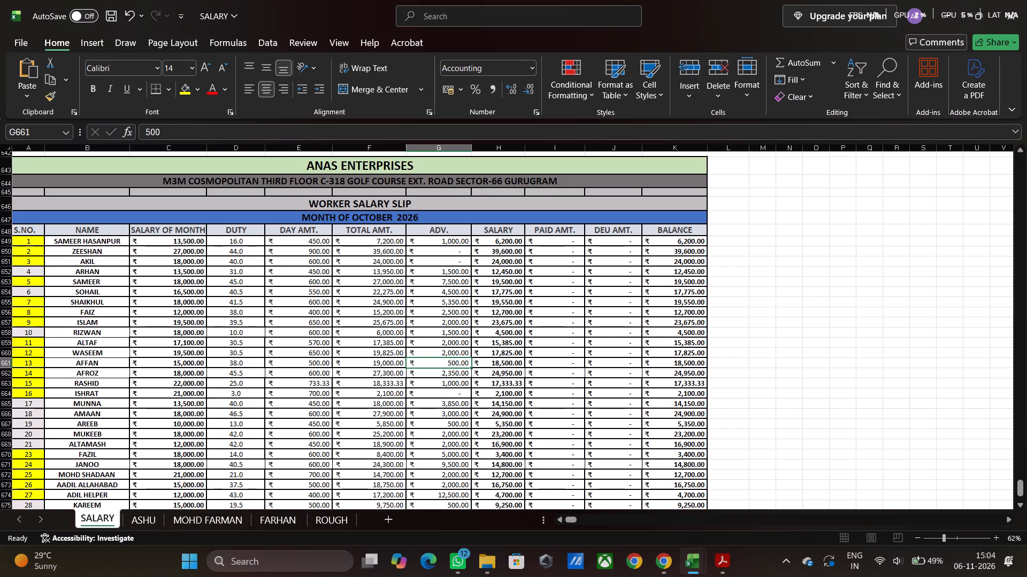
{"action": "type", "text": "2000"}
{"action": "key", "text": "Right"}
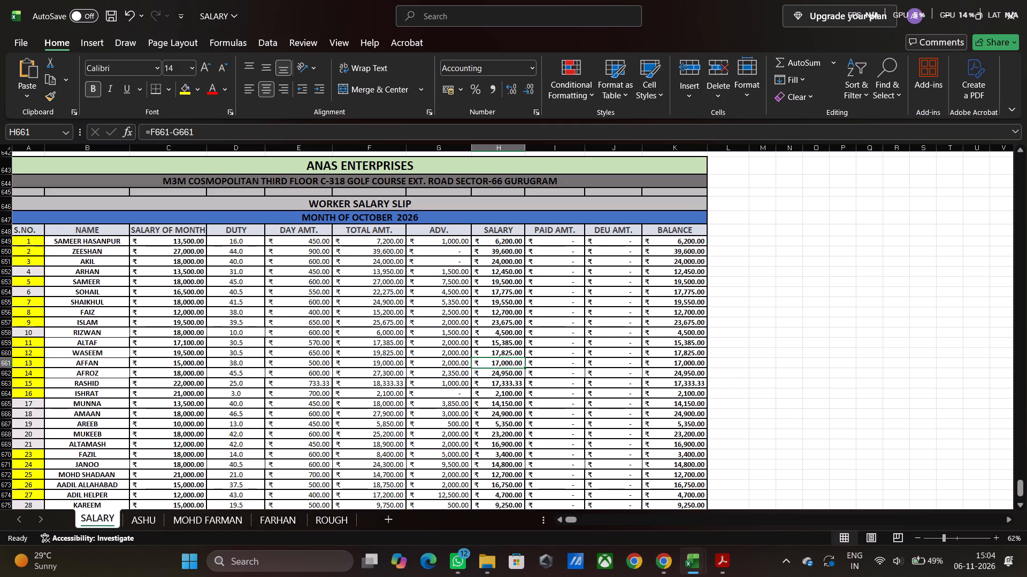
Set the October 2026 duty to 36 and the advance to 2000 for Sohail, serial number 6.
{"action": "left_click", "coordinate": [246, 290]}
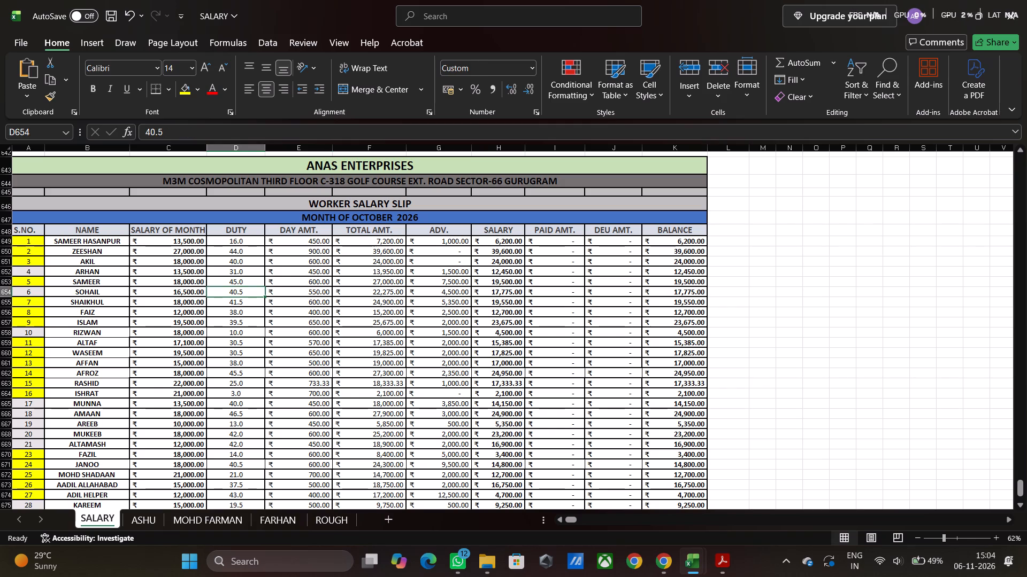
{"action": "key", "text": "3"}
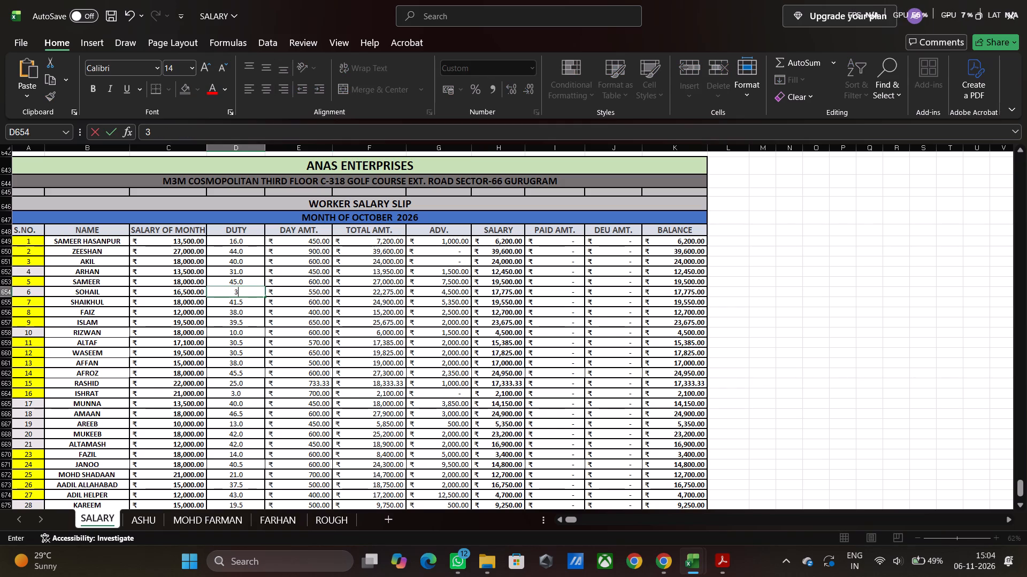
{"action": "key", "text": "6"}
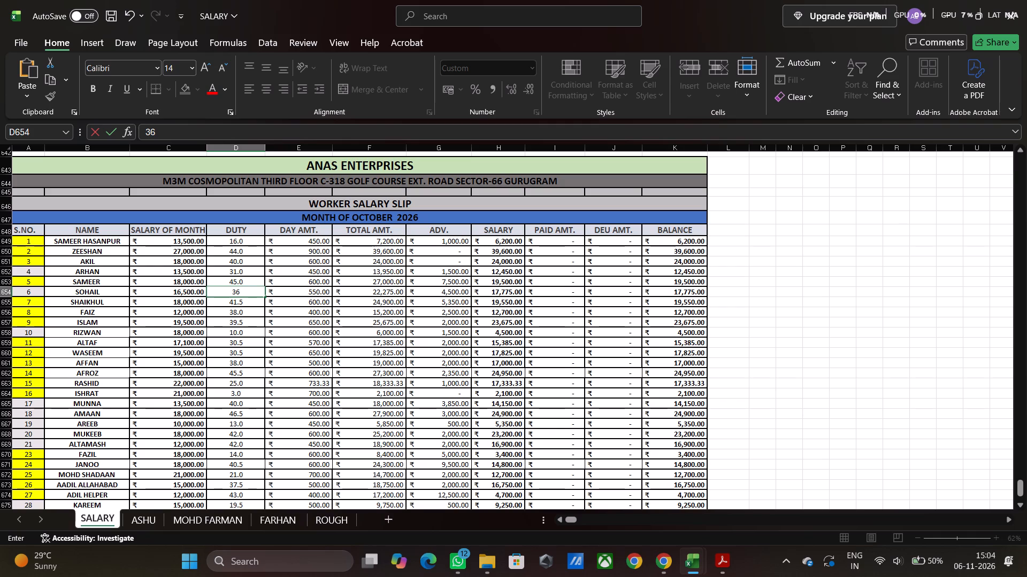
{"action": "key", "text": "Right"}
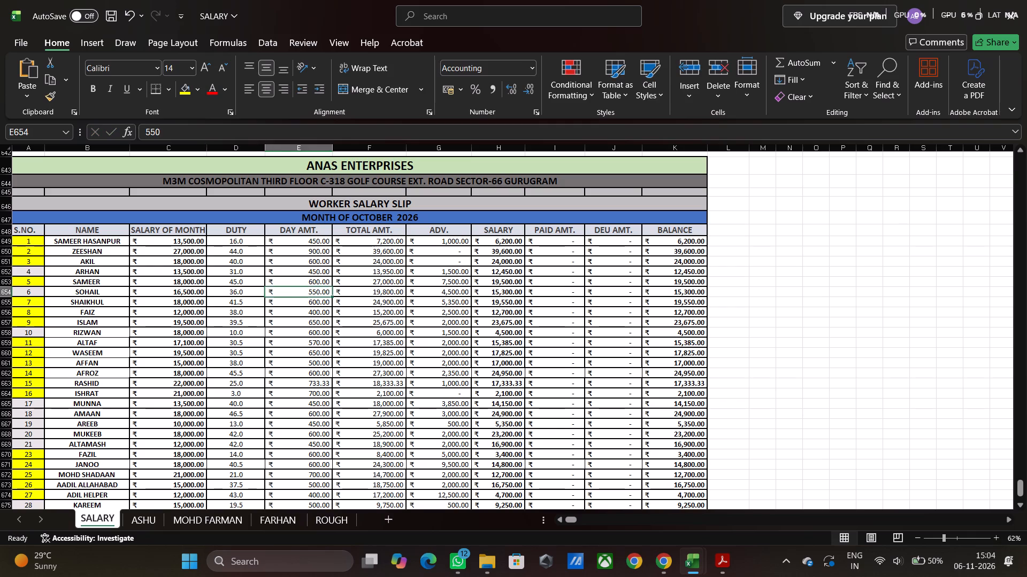
{"action": "key", "text": "Right"}
{"action": "key", "text": "Right"}
{"action": "key", "text": "Right"}
{"action": "key", "text": "Left"}
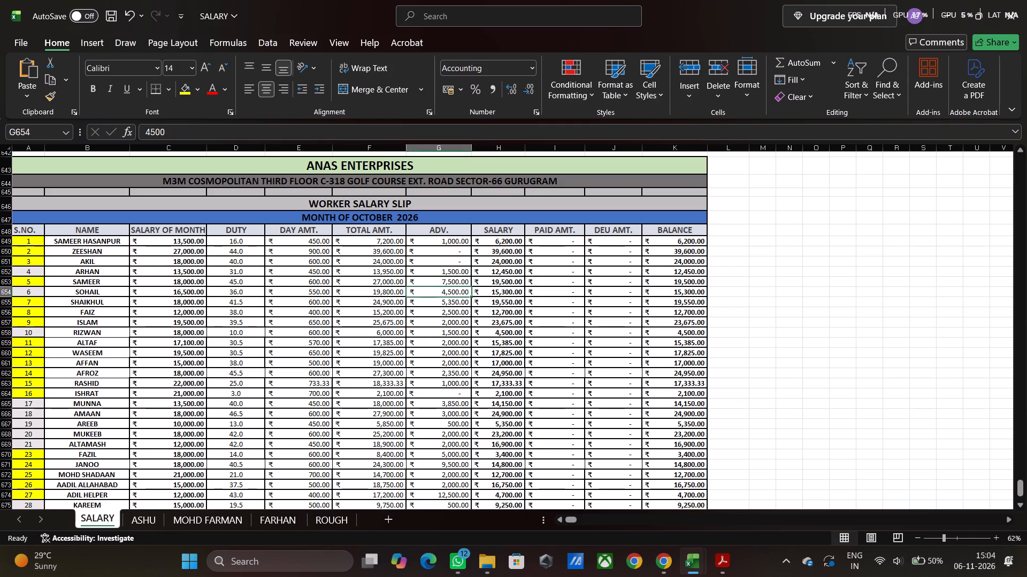
{"action": "type", "text": "2000"}
{"action": "key", "text": "Right"}
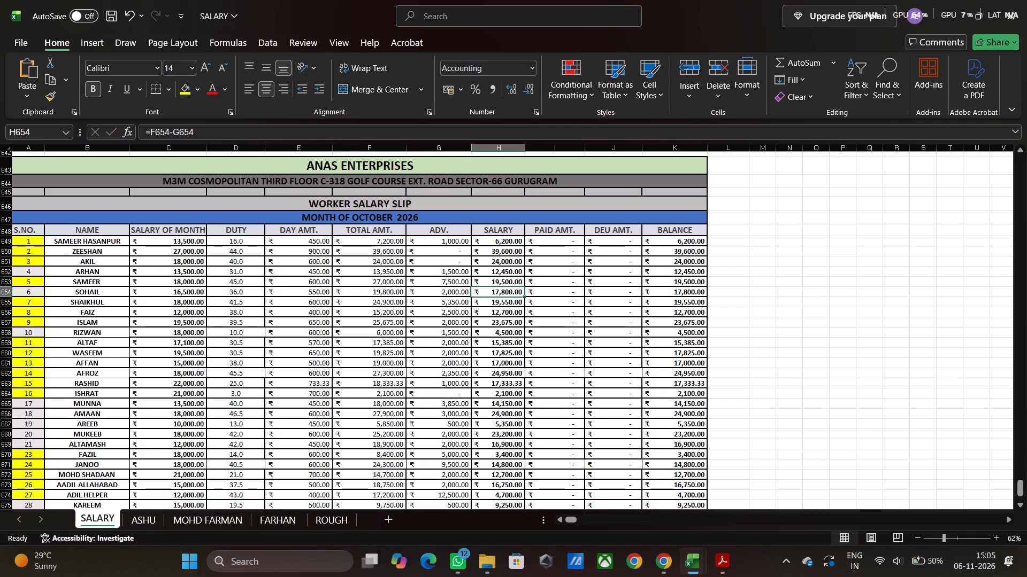
{"action": "key", "text": "Left"}
{"action": "key", "text": "Left"}
{"action": "key", "text": "Left"}
{"action": "key", "text": "Left"}
{"action": "key", "text": "Left"}
{"action": "key", "text": "Left"}
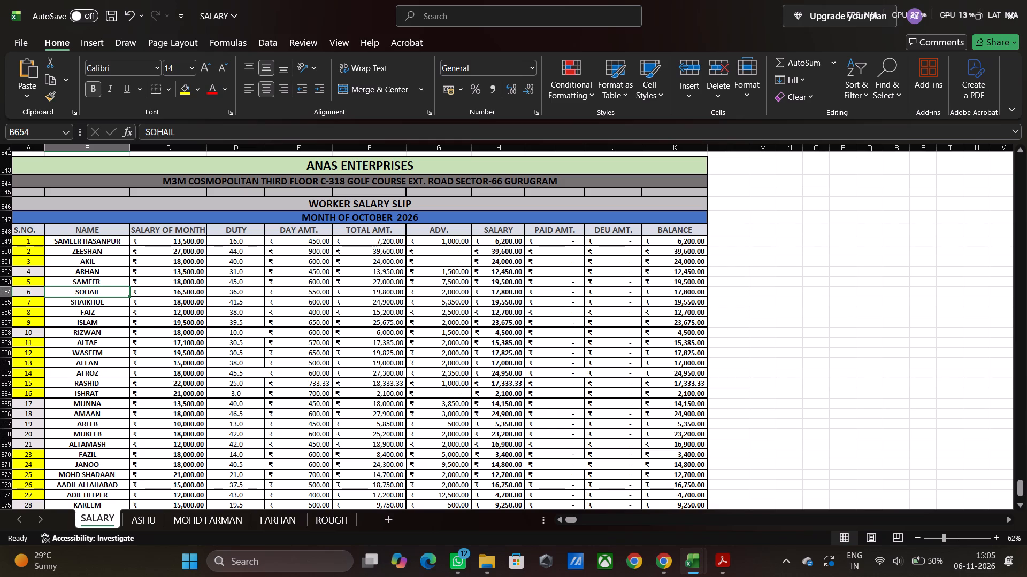
Highlight Areeb's serial number (19) in yellow and set his October 2026 duty to 36 and advance to 2000.
{"action": "scroll", "coordinate": [91, 450], "scroll_direction": "down", "scroll_amount": 1}
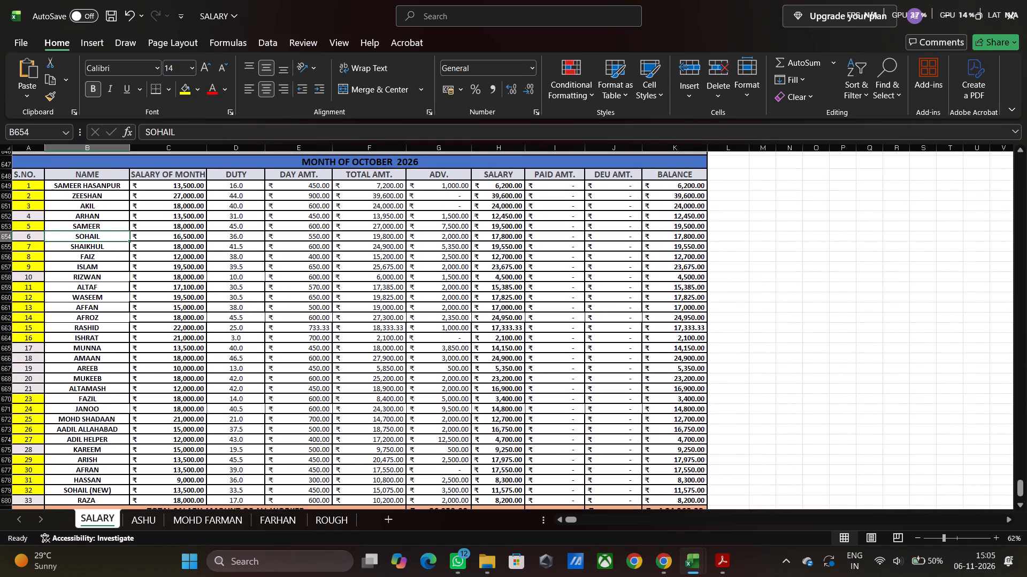
{"action": "scroll", "coordinate": [91, 450], "scroll_direction": "down", "scroll_amount": 2}
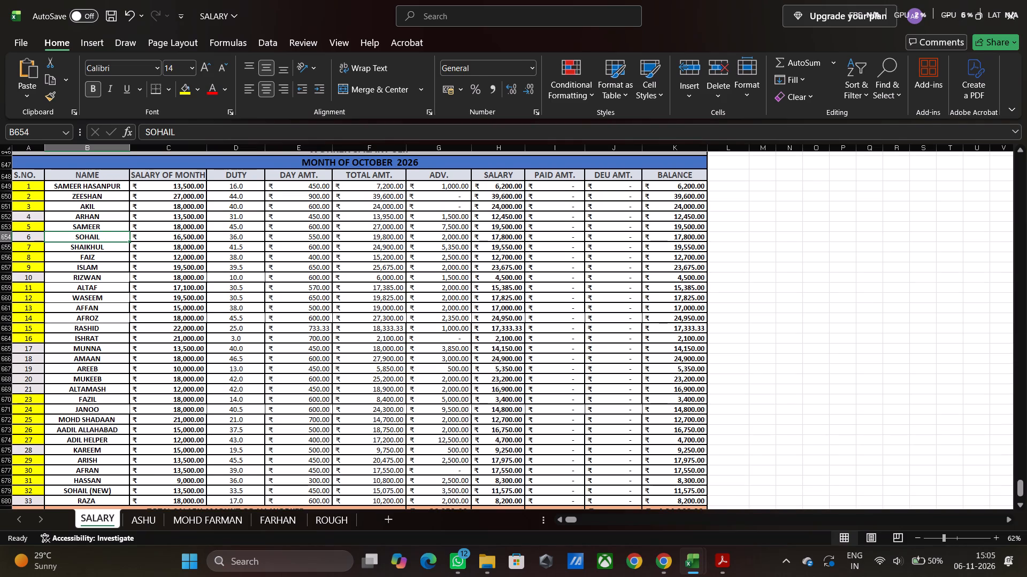
{"action": "scroll", "coordinate": [91, 450], "scroll_direction": "down", "scroll_amount": 2}
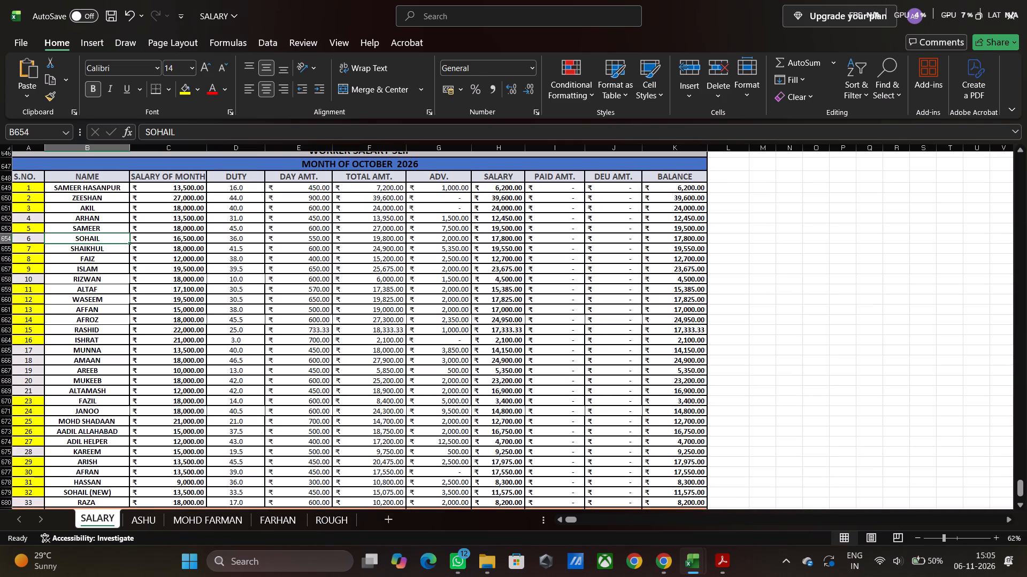
{"action": "scroll", "coordinate": [91, 450], "scroll_direction": "down", "scroll_amount": 1}
{"action": "left_click", "coordinate": [34, 371]}
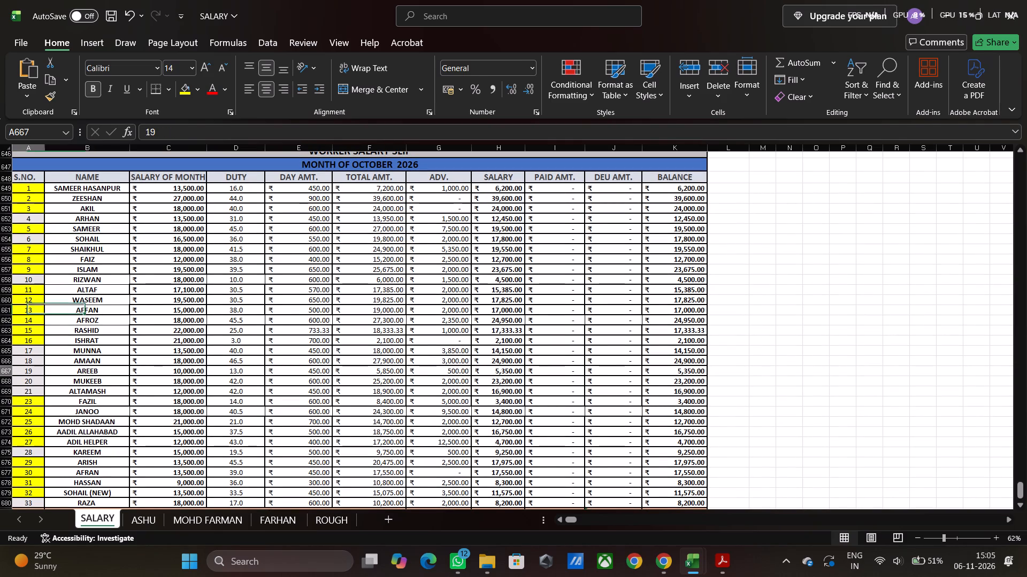
{"action": "left_click", "coordinate": [183, 92]}
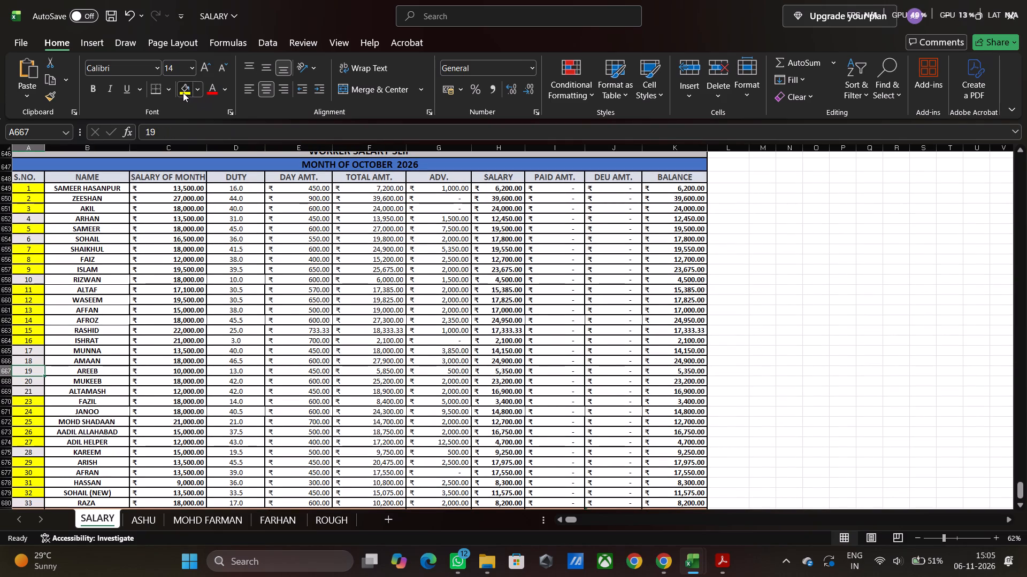
{"action": "left_click", "coordinate": [237, 372]}
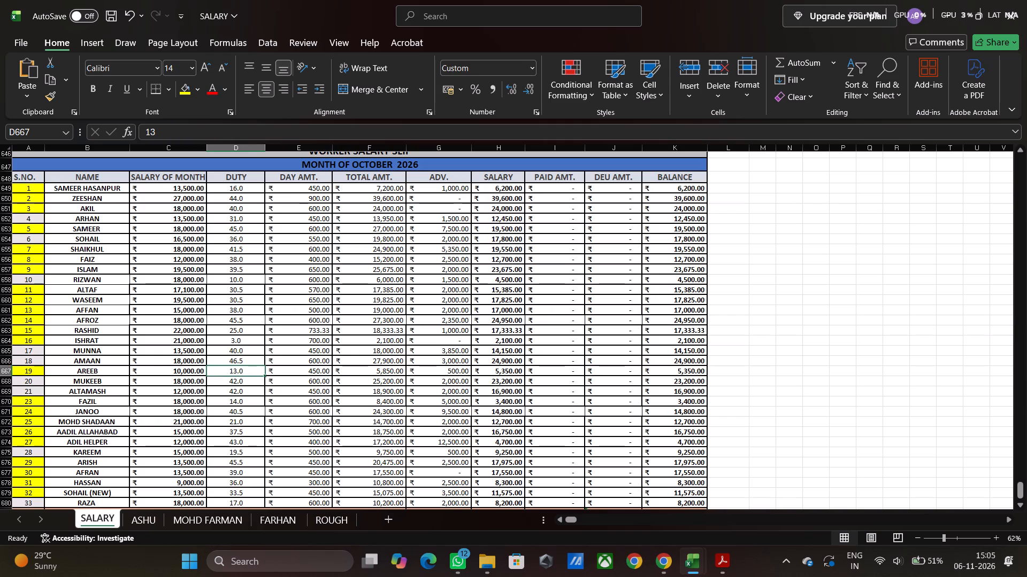
{"action": "type", "text": "36"}
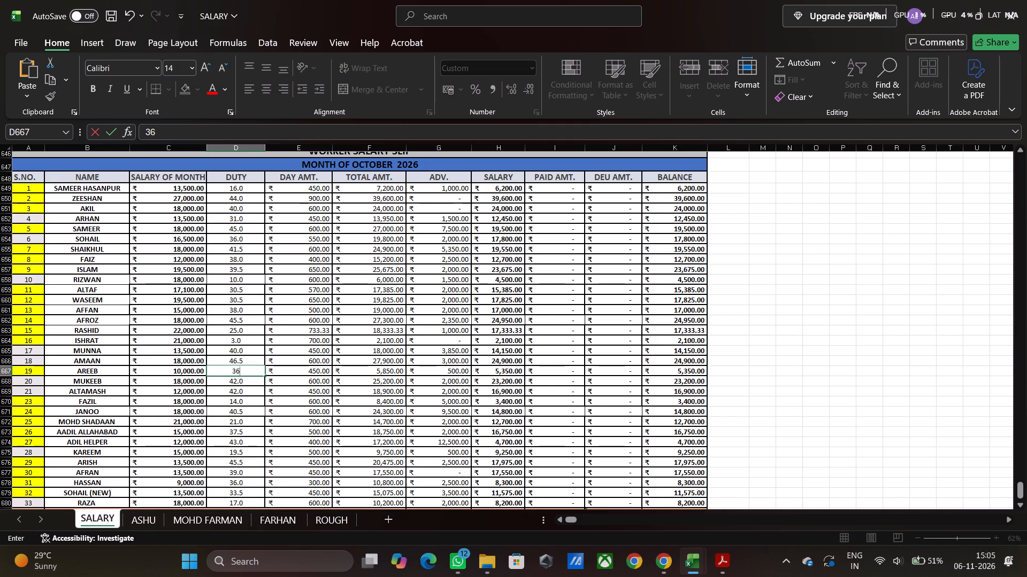
{"action": "key", "text": "Right"}
{"action": "key", "text": "Right"}
{"action": "key", "text": "Right"}
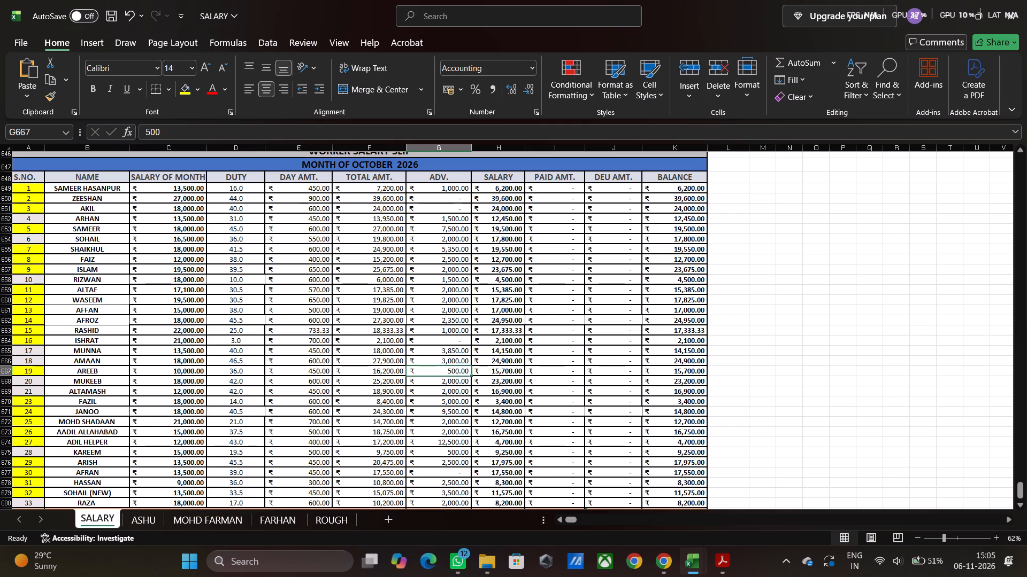
{"action": "type", "text": "2000"}
{"action": "key", "text": "Right"}
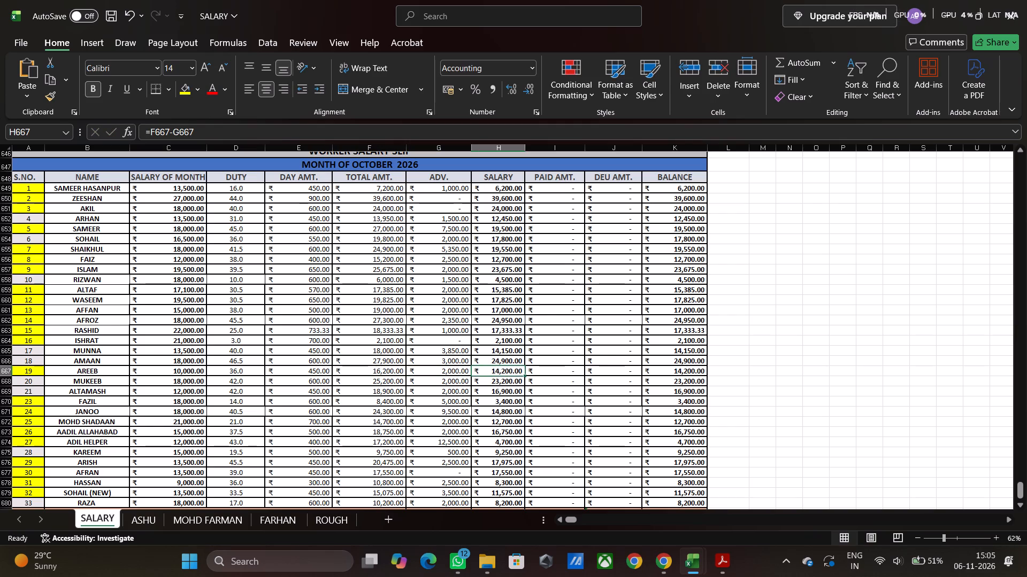
Set Raza's duty to 34 in the October 2026 table.
{"action": "scroll", "coordinate": [113, 490], "scroll_direction": "down", "scroll_amount": 1}
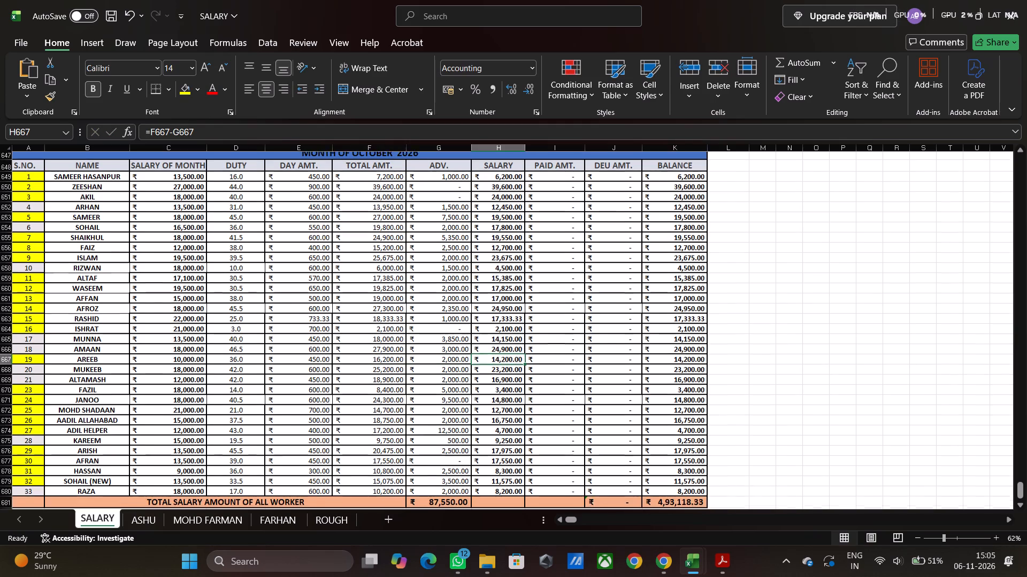
{"action": "scroll", "coordinate": [113, 490], "scroll_direction": "down", "scroll_amount": 1}
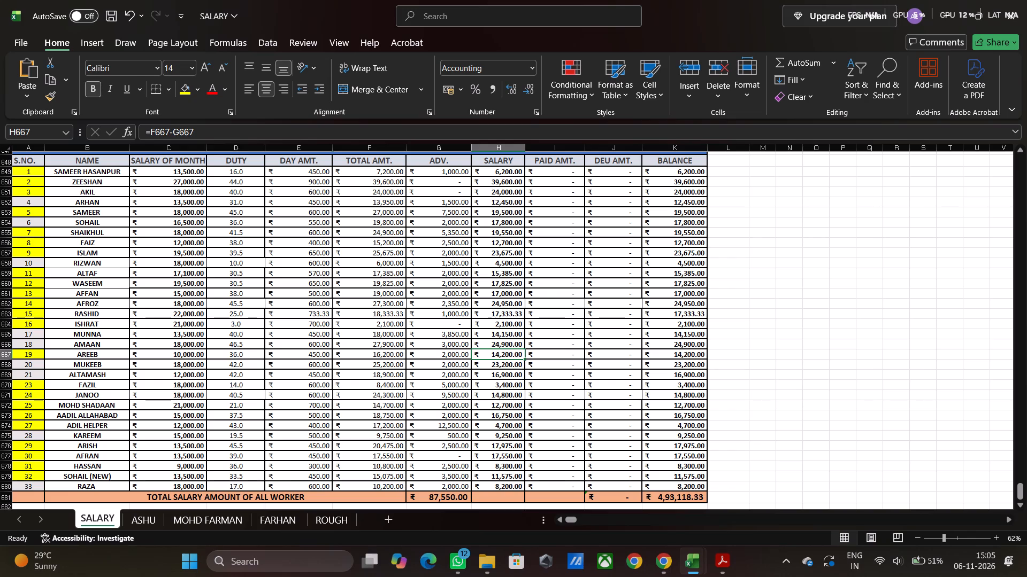
{"action": "left_click", "coordinate": [248, 488]}
{"action": "type", "text": "34"}
{"action": "key", "text": "Right"}
{"action": "key", "text": "Right"}
{"action": "key", "text": "Right"}
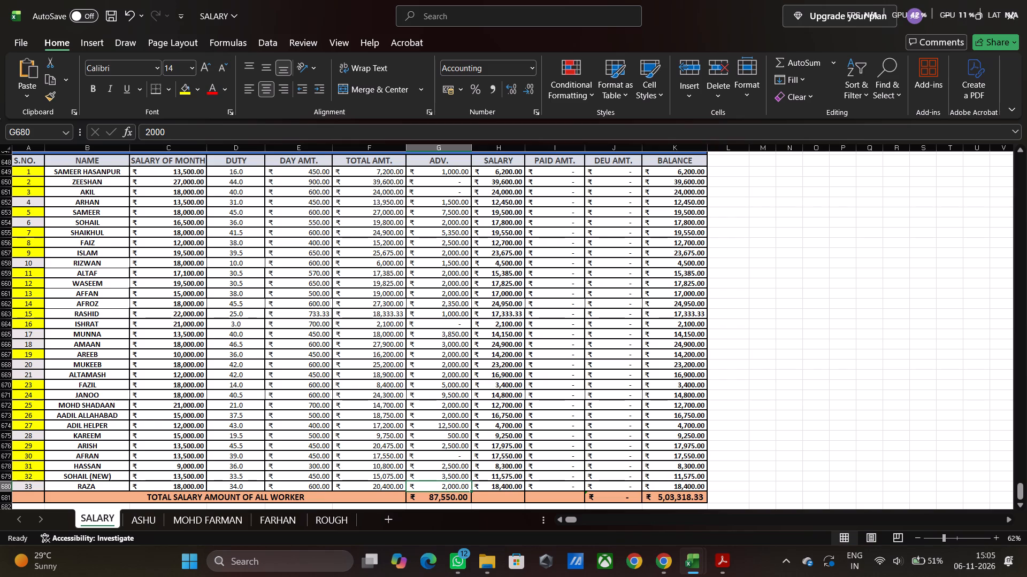
Review the October 2026 salary table alongside the end of the September 2026 table.
{"action": "scroll", "coordinate": [102, 353], "scroll_direction": "up", "scroll_amount": 3}
{"action": "scroll", "coordinate": [102, 353], "scroll_direction": "down", "scroll_amount": 3}
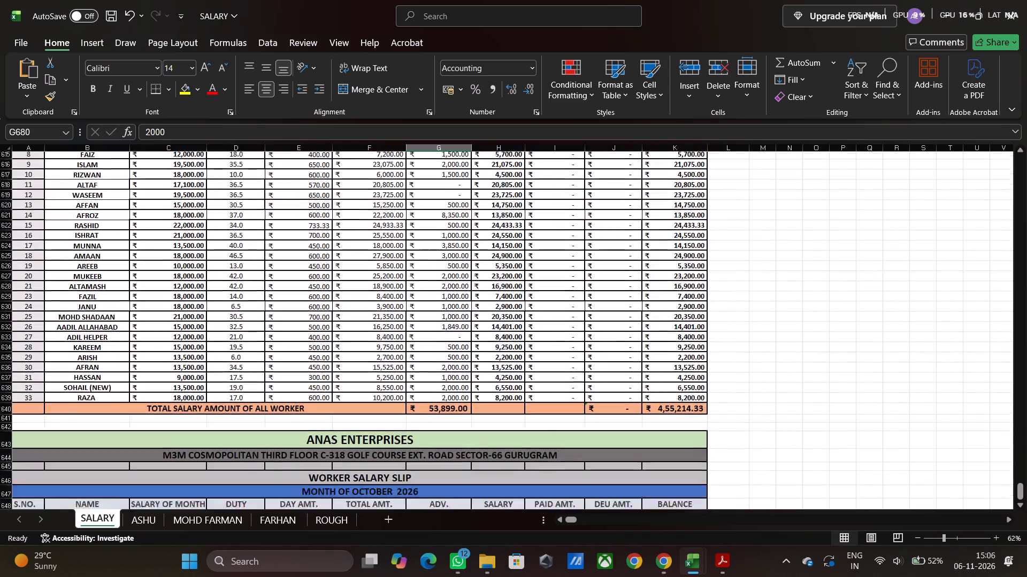
{"action": "scroll", "coordinate": [102, 353], "scroll_direction": "down", "scroll_amount": 1}
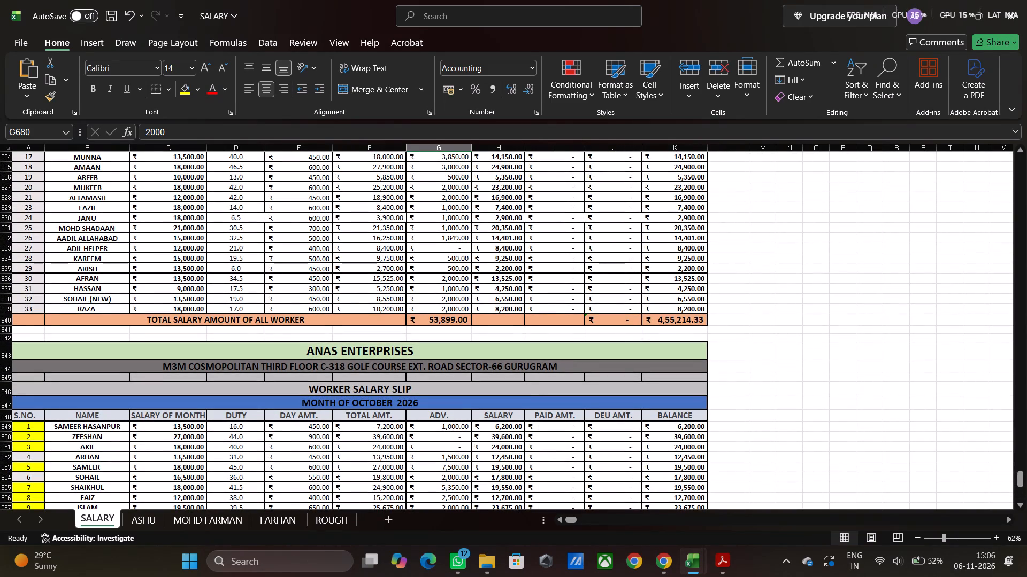
{"action": "left_click", "coordinate": [244, 428]}
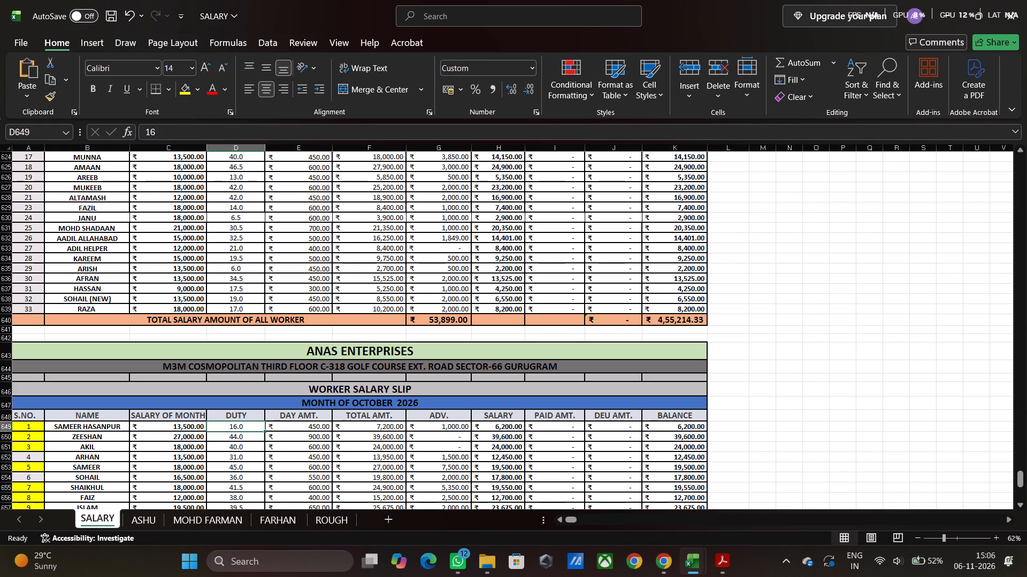
{"action": "scroll", "coordinate": [441, 432], "scroll_direction": "down", "scroll_amount": 1}
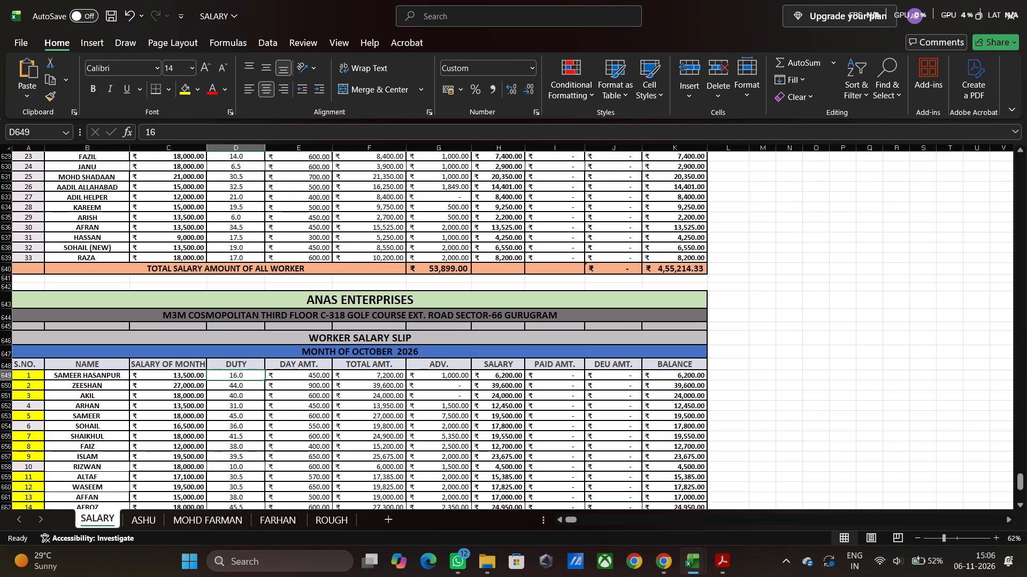
{"action": "scroll", "coordinate": [220, 378], "scroll_direction": "down", "scroll_amount": 5}
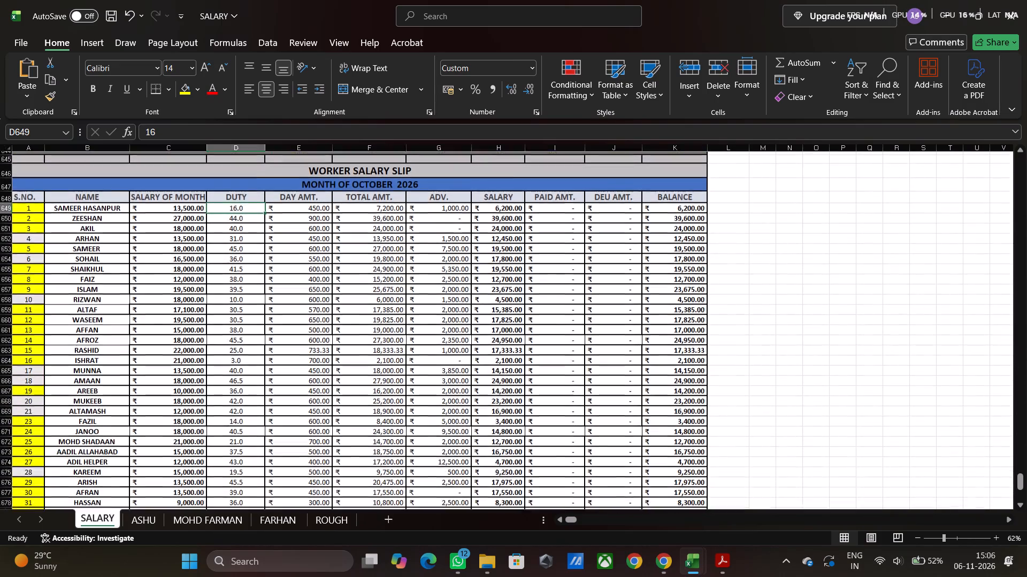
{"action": "scroll", "coordinate": [220, 378], "scroll_direction": "down", "scroll_amount": 1}
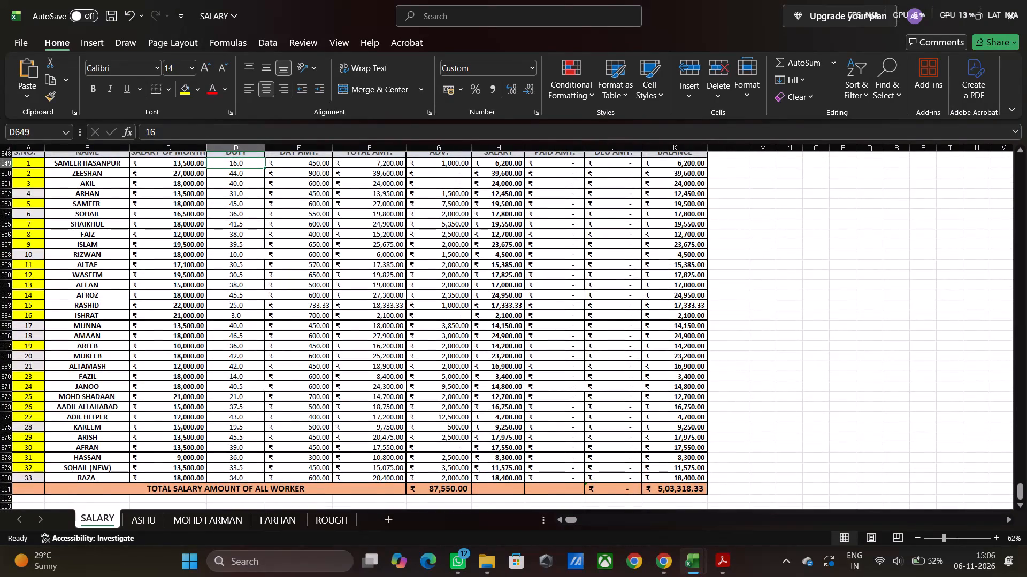
{"action": "scroll", "coordinate": [76, 215], "scroll_direction": "up", "scroll_amount": 1}
Go through the October 2026 serial numbers row by row from 1 to 33, checking which ones are highlighted.
{"action": "left_click", "coordinate": [35, 220]}
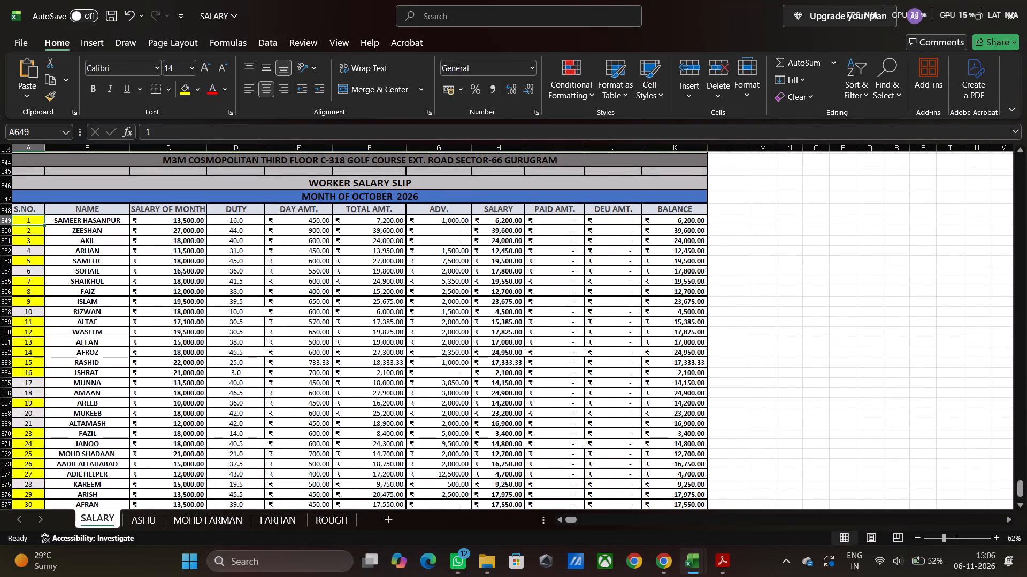
{"action": "key", "text": "Down"}
{"action": "key", "text": "Down"}
{"action": "key", "text": "Down"}
{"action": "key", "text": "Up"}
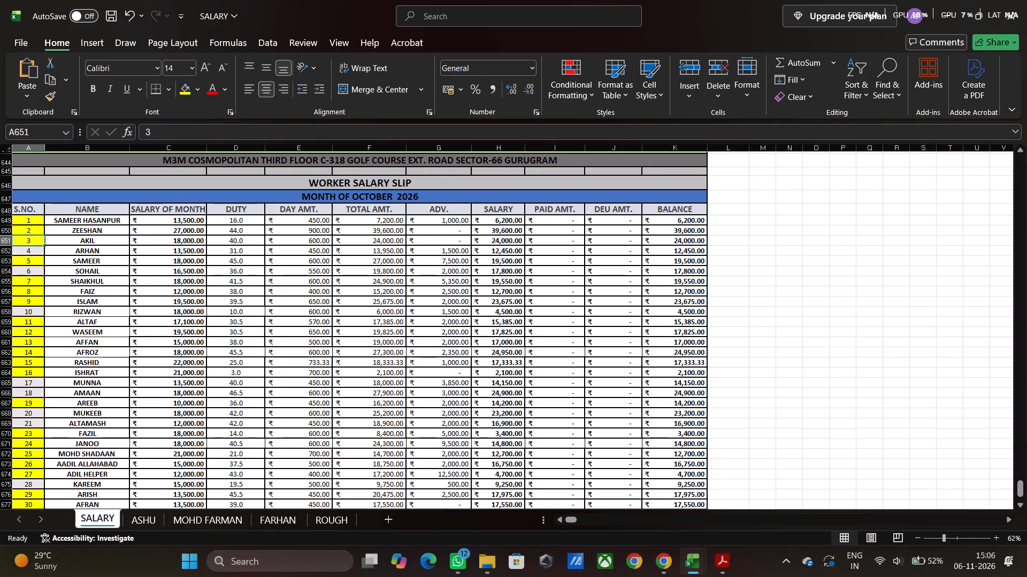
{"action": "key", "text": "Down"}
{"action": "key", "text": "Down"}
{"action": "key", "text": "Down"}
{"action": "key", "text": "Down"}
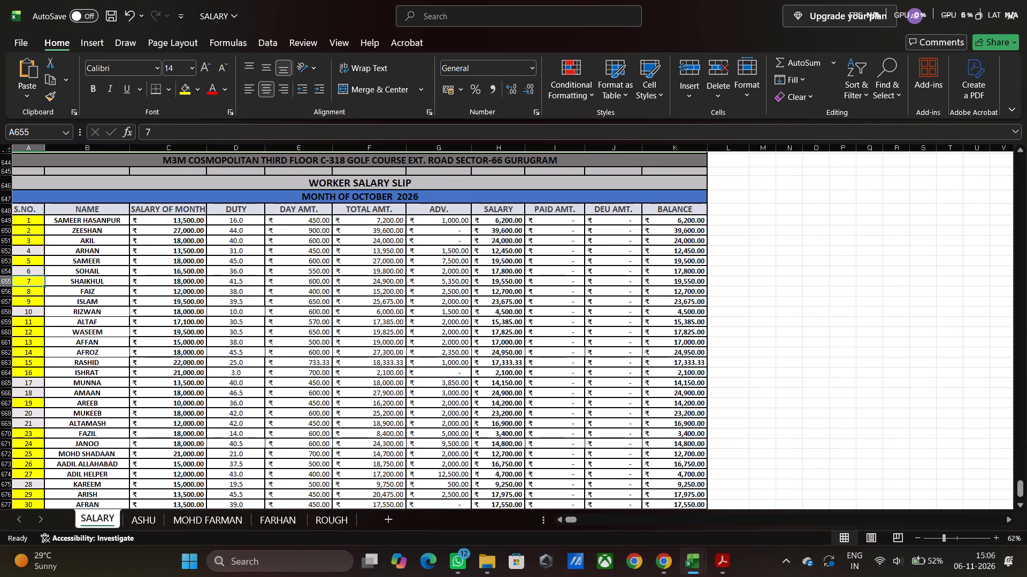
{"action": "key", "text": "Down"}
{"action": "key", "text": "Down"}
{"action": "key", "text": "Down"}
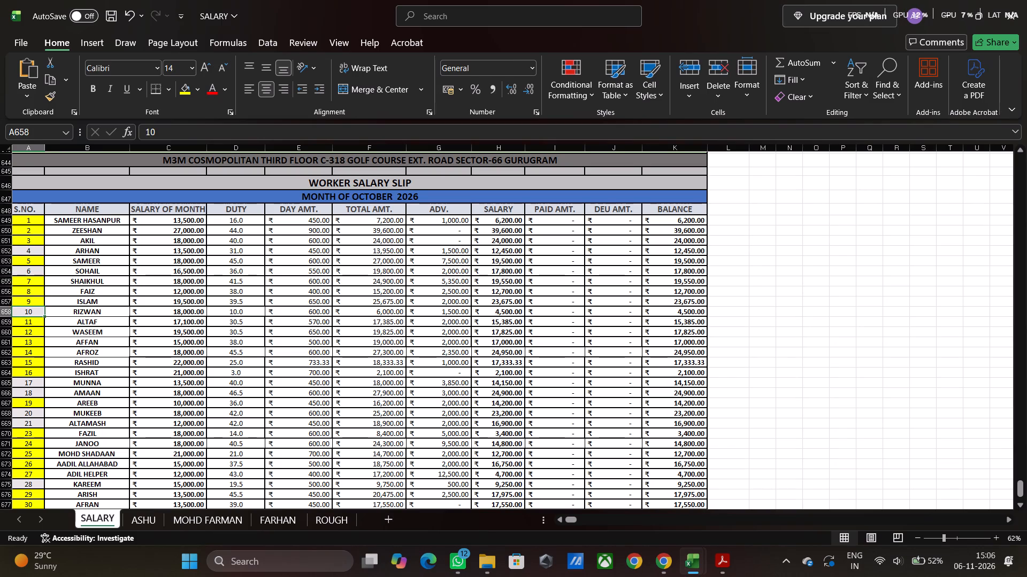
{"action": "key", "text": "Down"}
{"action": "key", "text": "Down"}
{"action": "key", "text": "Down"}
{"action": "key", "text": "Down"}
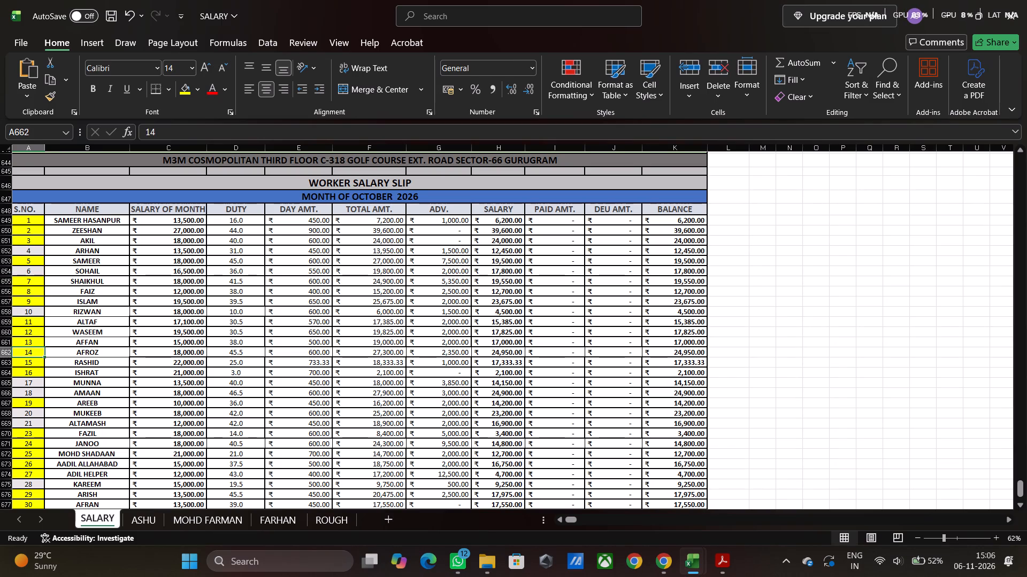
{"action": "key", "text": "Down"}
{"action": "key", "text": "Down"}
{"action": "key", "text": "Down"}
{"action": "key", "text": "Down"}
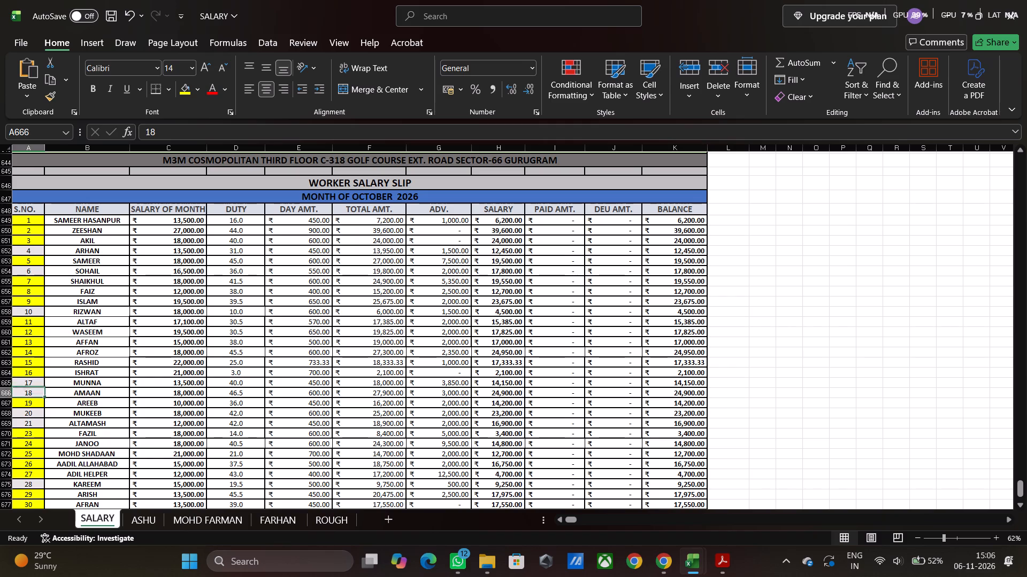
{"action": "key", "text": "Down"}
{"action": "key", "text": "Down"}
{"action": "key", "text": "Down"}
{"action": "key", "text": "Down"}
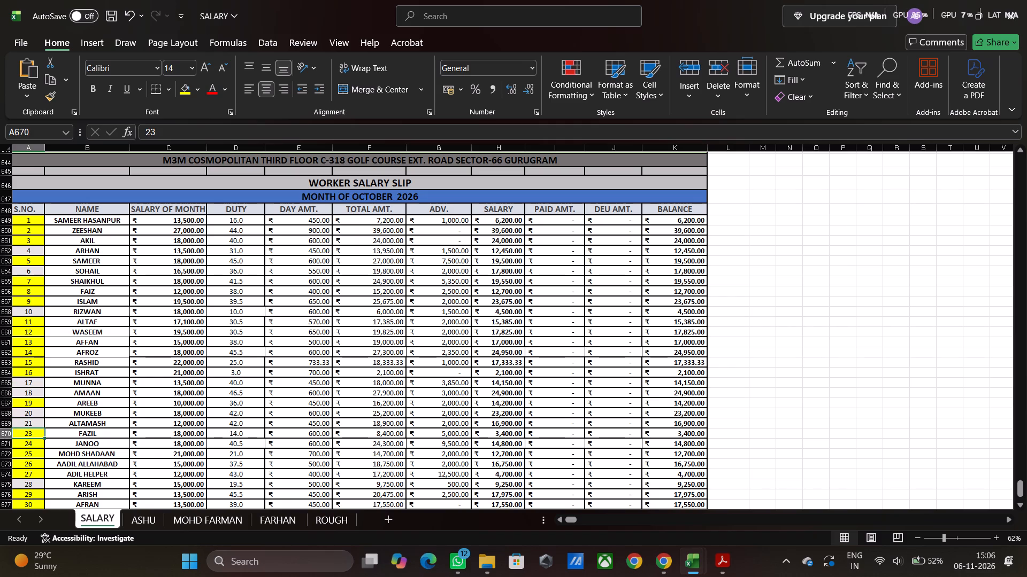
{"action": "key", "text": "Down"}
{"action": "key", "text": "Down"}
{"action": "key", "text": "Down"}
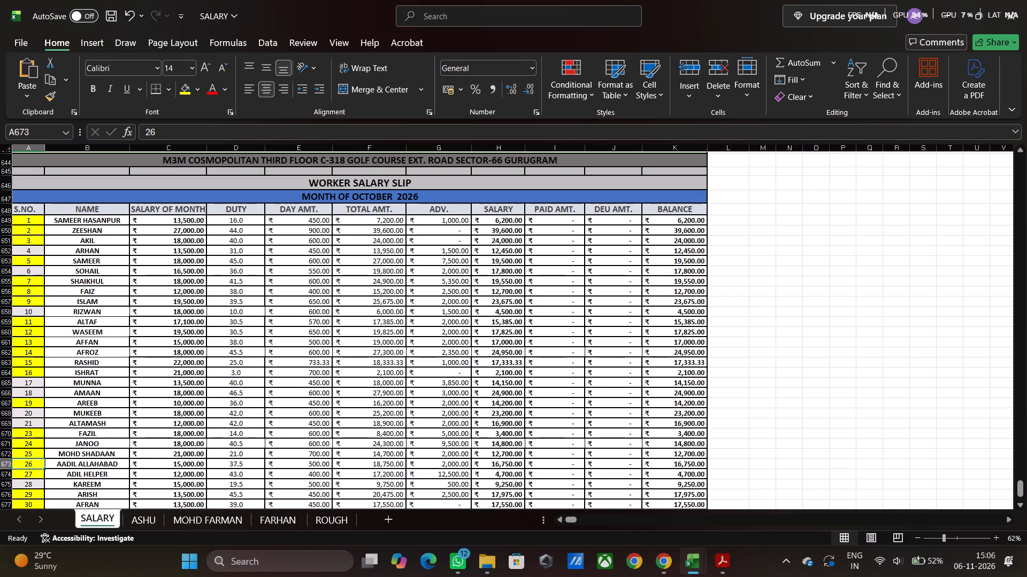
{"action": "key", "text": "Down"}
{"action": "key", "text": "Down"}
{"action": "key", "text": "Down"}
{"action": "key", "text": "Down"}
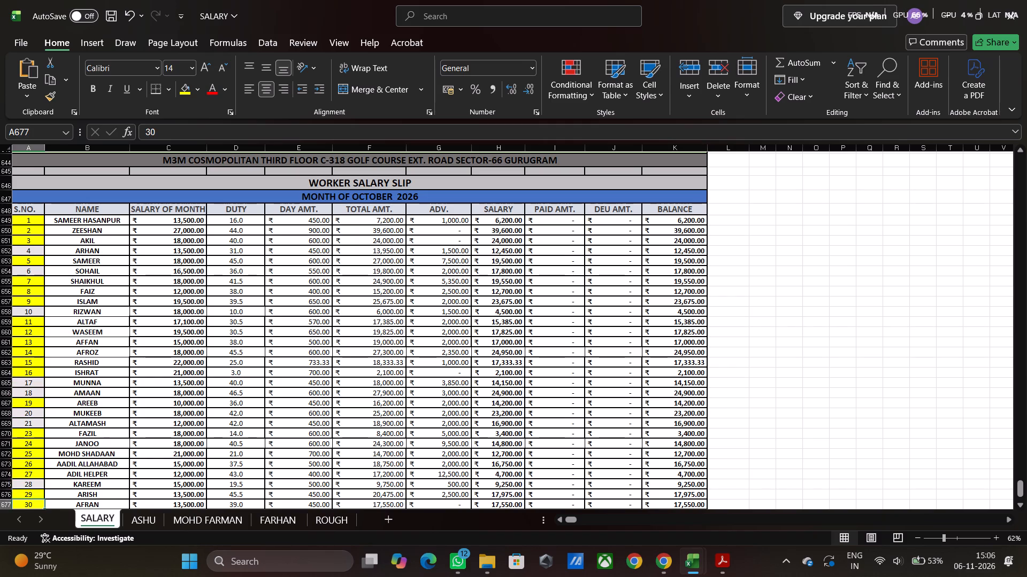
{"action": "key", "text": "Down"}
{"action": "key", "text": "Down"}
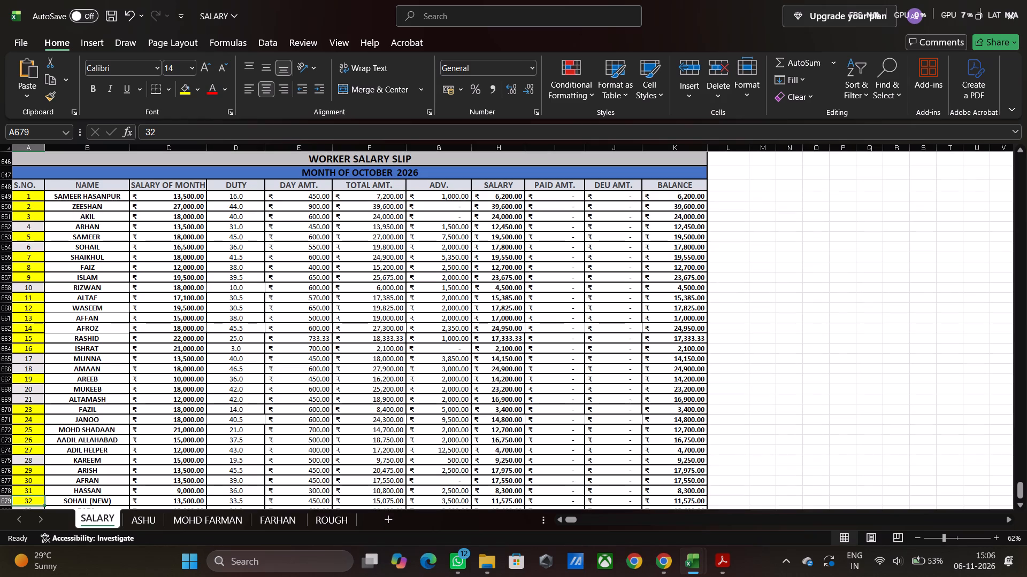
{"action": "key", "text": "Down"}
{"action": "key", "text": "Down"}
{"action": "key", "text": "Down"}
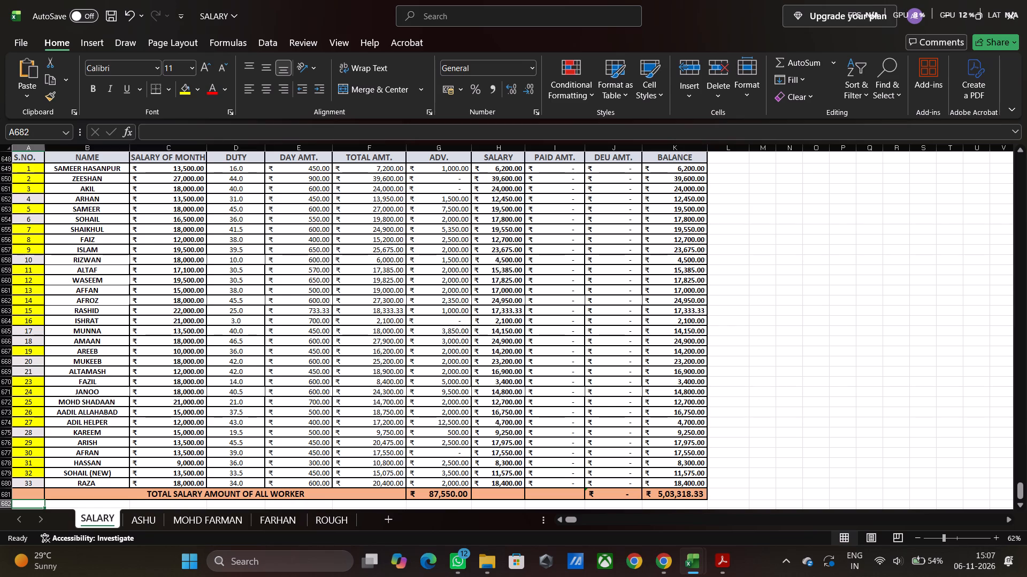
Highlight the October 2026 serial numbers of Raza (33) and Sohail (6) in yellow.
{"action": "left_click", "coordinate": [30, 485]}
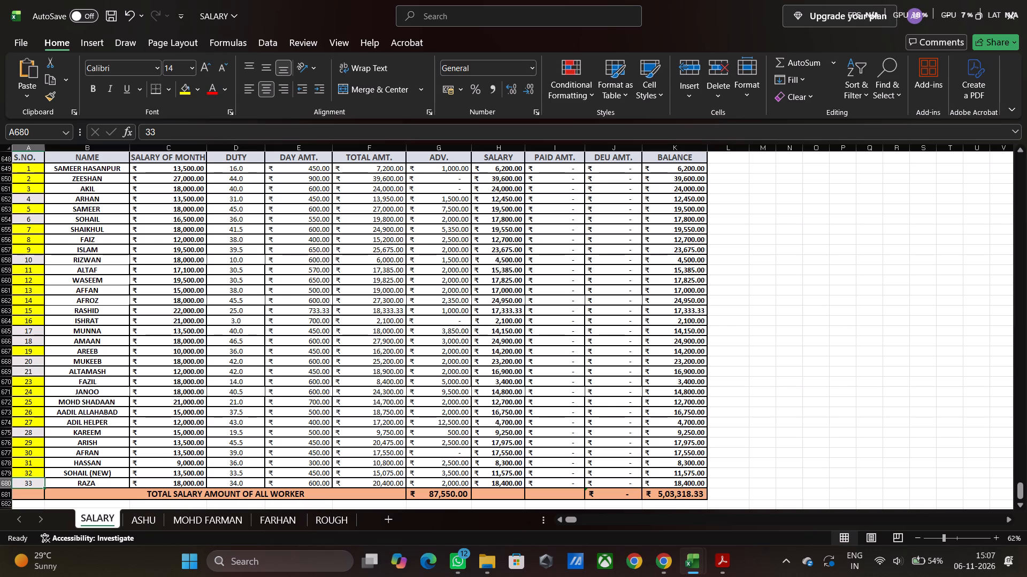
{"action": "left_click", "coordinate": [185, 92]}
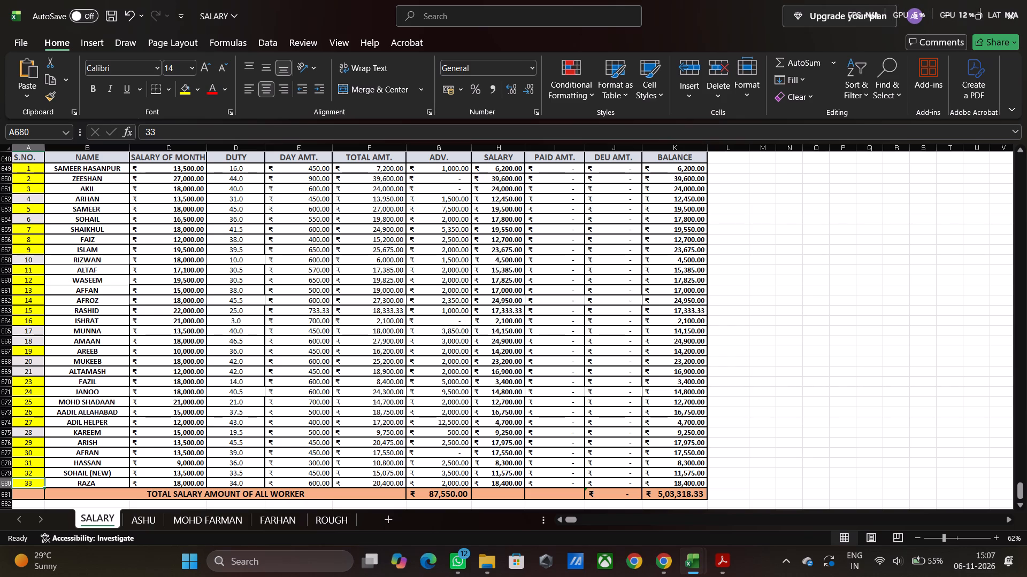
{"action": "left_click", "coordinate": [27, 219]}
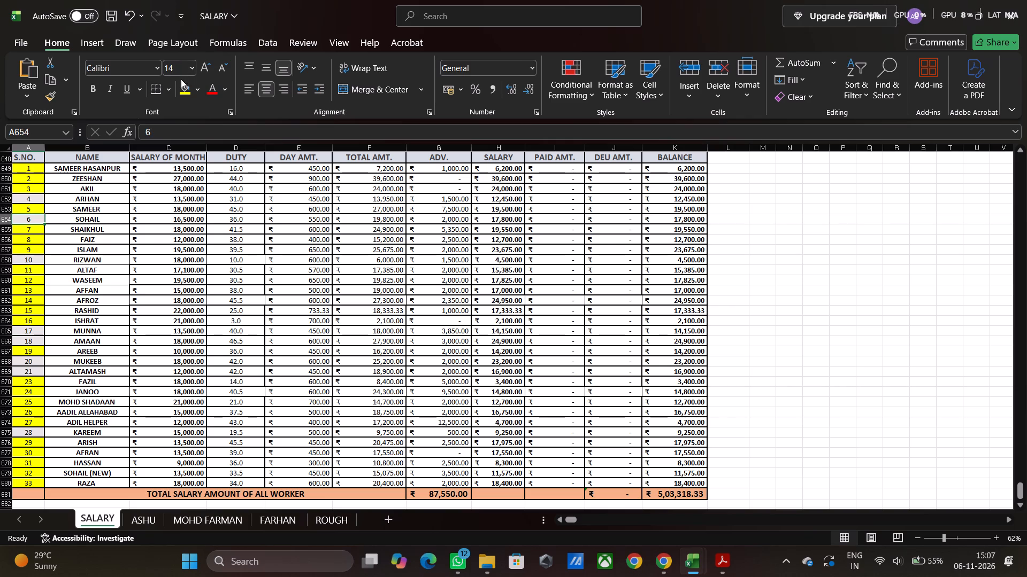
{"action": "left_click", "coordinate": [181, 85]}
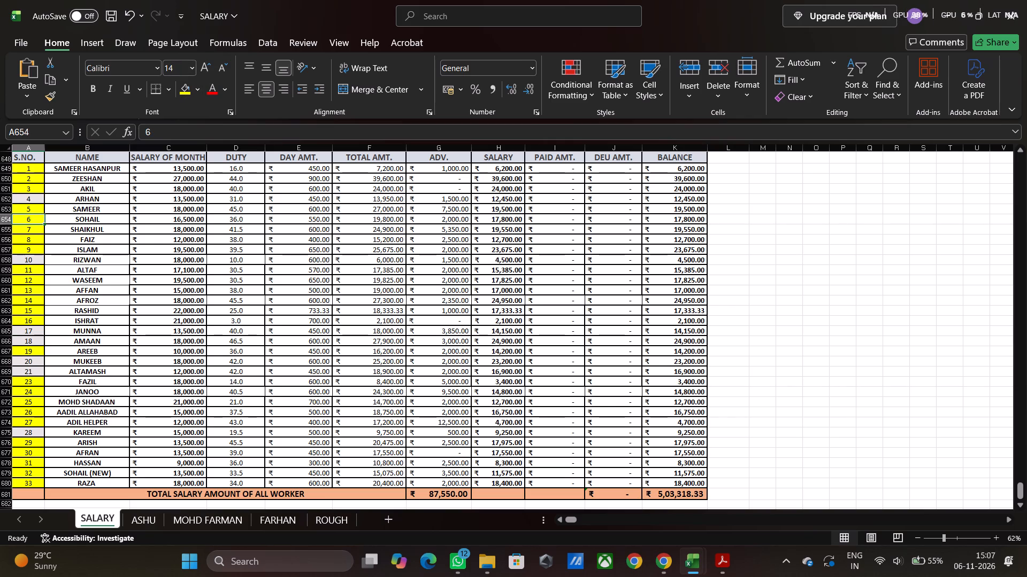
Look through the September, August, July and June 2026 salary tables for a worker entry missing from October 2026.
{"action": "left_click", "coordinate": [28, 198]}
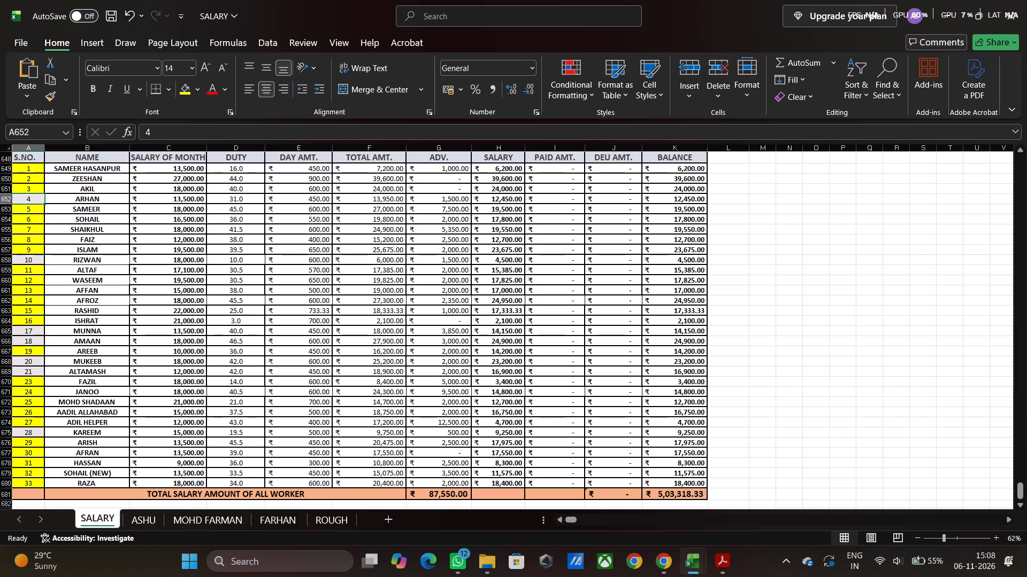
{"action": "left_click", "coordinate": [28, 198]}
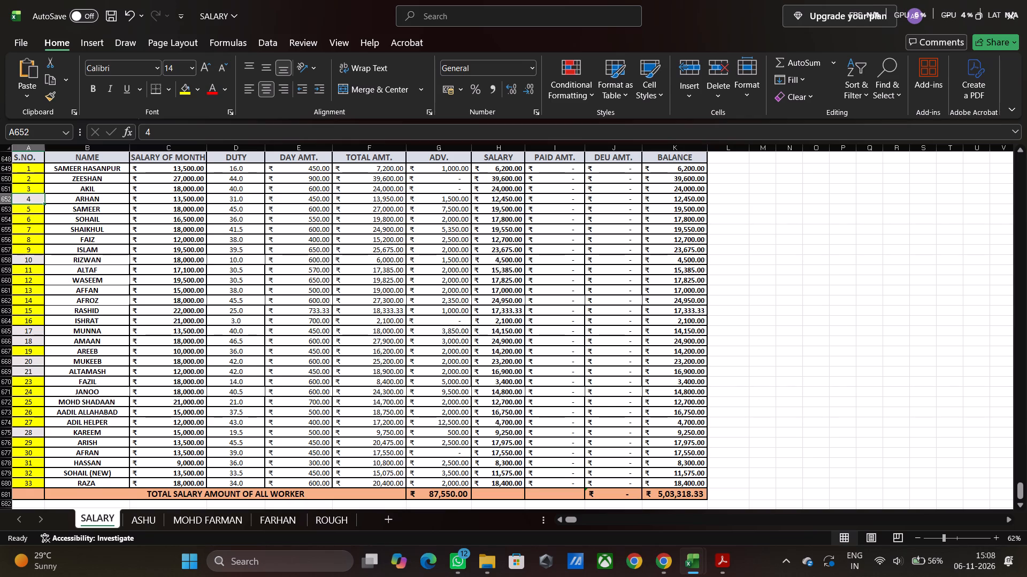
{"action": "scroll", "coordinate": [99, 376], "scroll_direction": "up", "scroll_amount": 2}
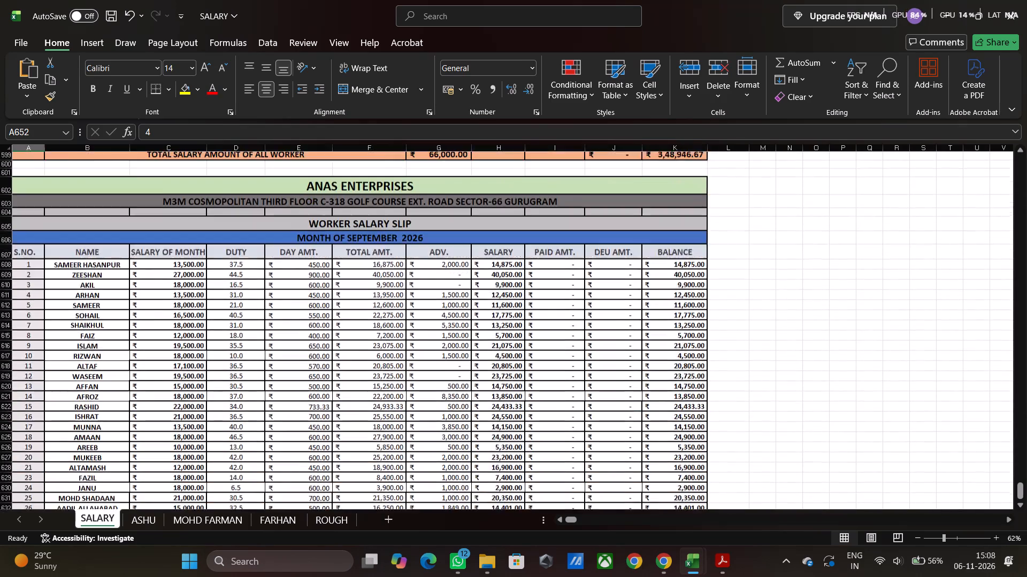
{"action": "scroll", "coordinate": [99, 376], "scroll_direction": "up", "scroll_amount": 2}
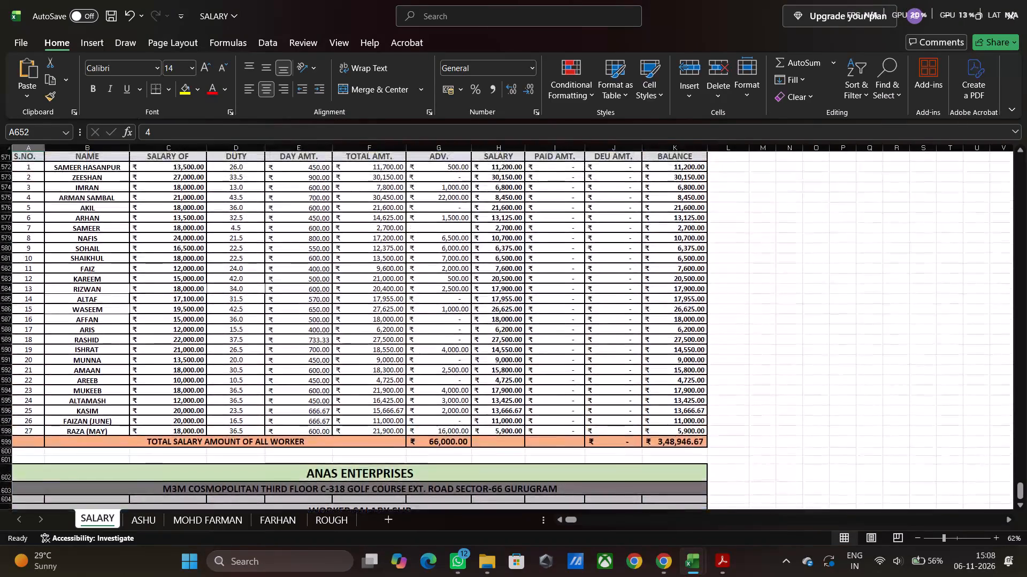
{"action": "scroll", "coordinate": [99, 376], "scroll_direction": "up", "scroll_amount": 1}
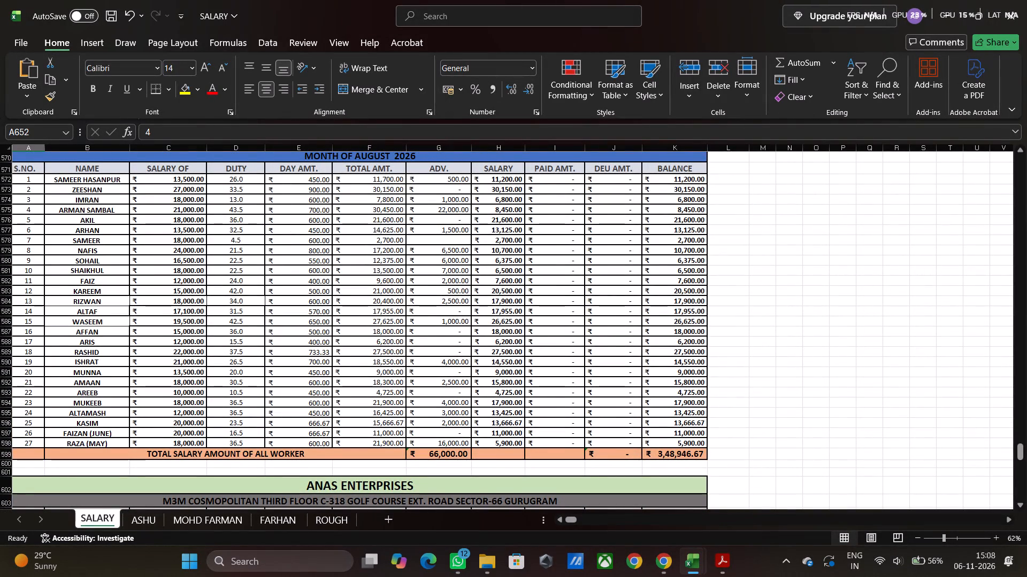
{"action": "scroll", "coordinate": [90, 417], "scroll_direction": "down", "scroll_amount": 2}
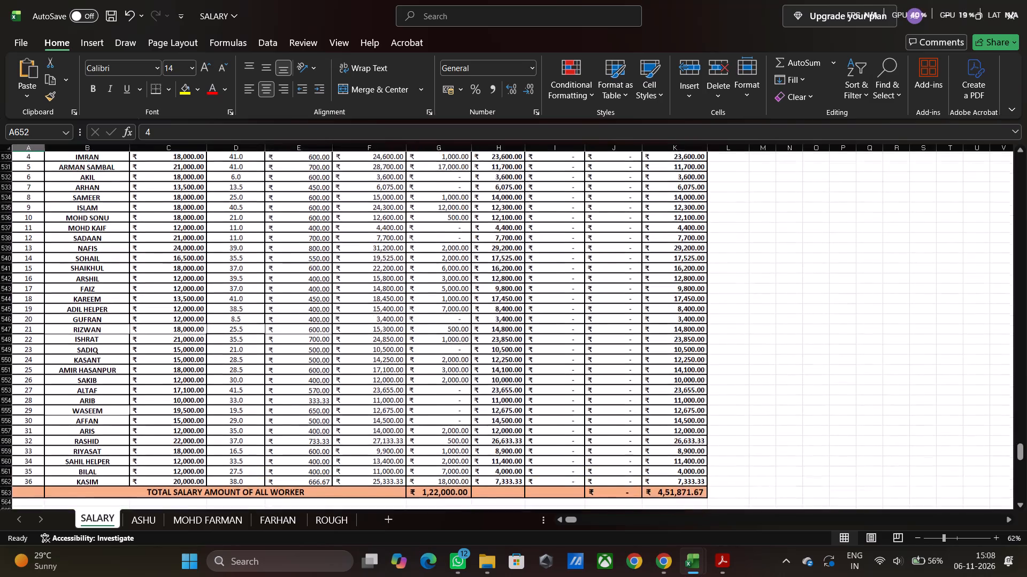
{"action": "scroll", "coordinate": [79, 217], "scroll_direction": "up", "scroll_amount": 1}
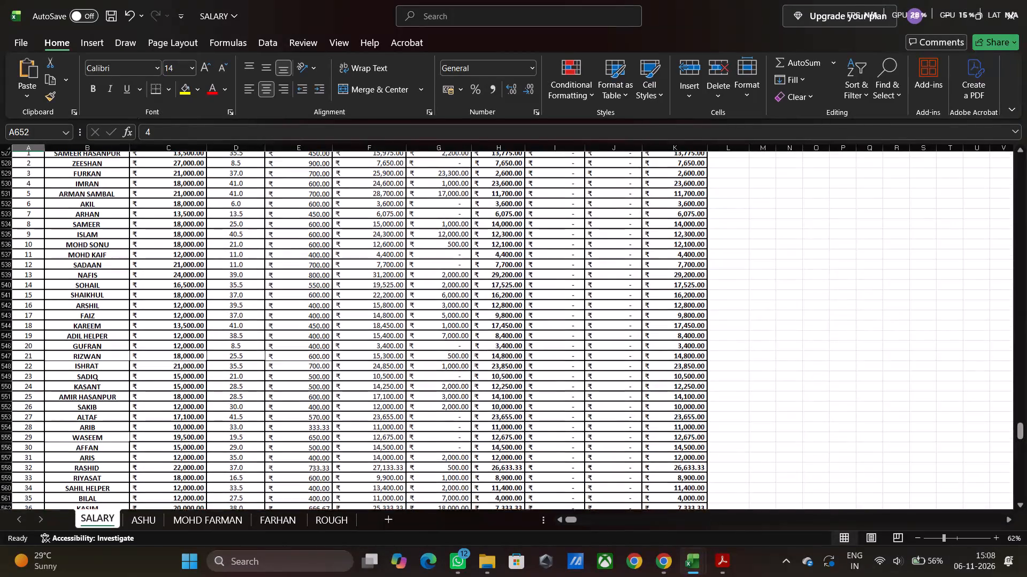
{"action": "scroll", "coordinate": [79, 217], "scroll_direction": "up", "scroll_amount": 1}
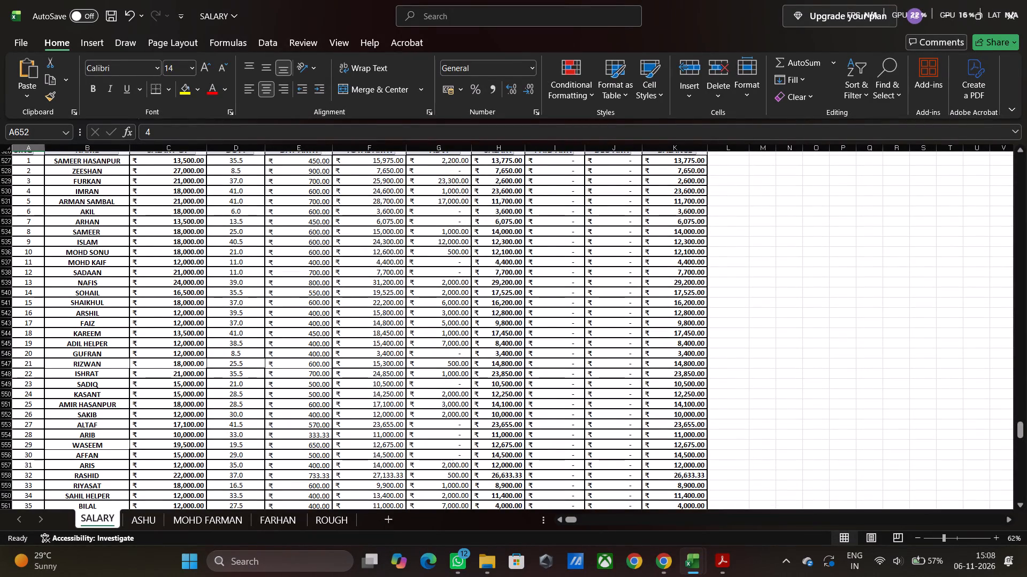
{"action": "scroll", "coordinate": [75, 471], "scroll_direction": "up", "scroll_amount": 1}
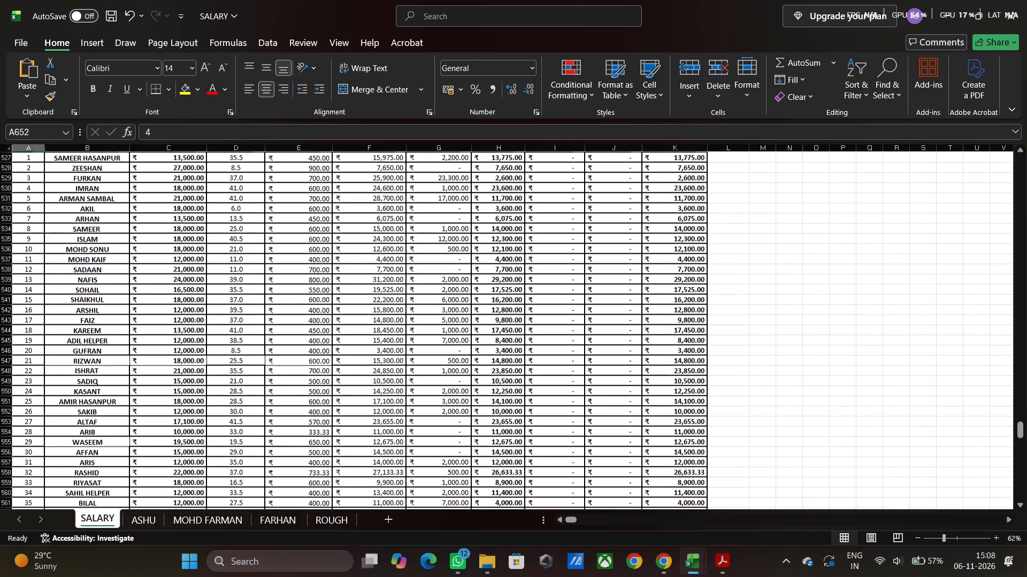
{"action": "scroll", "coordinate": [75, 471], "scroll_direction": "up", "scroll_amount": 1}
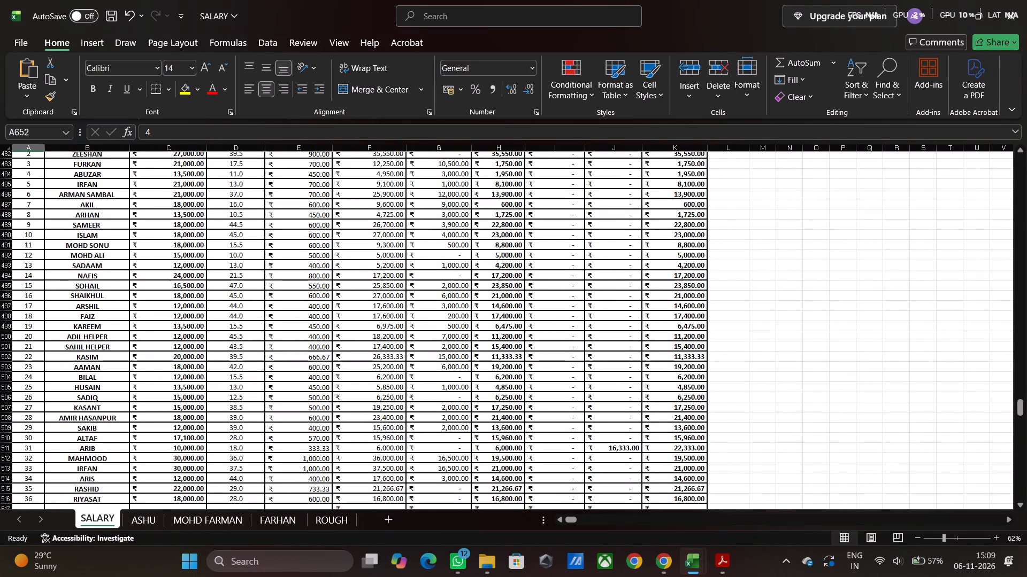
{"action": "scroll", "coordinate": [85, 181], "scroll_direction": "up", "scroll_amount": 1}
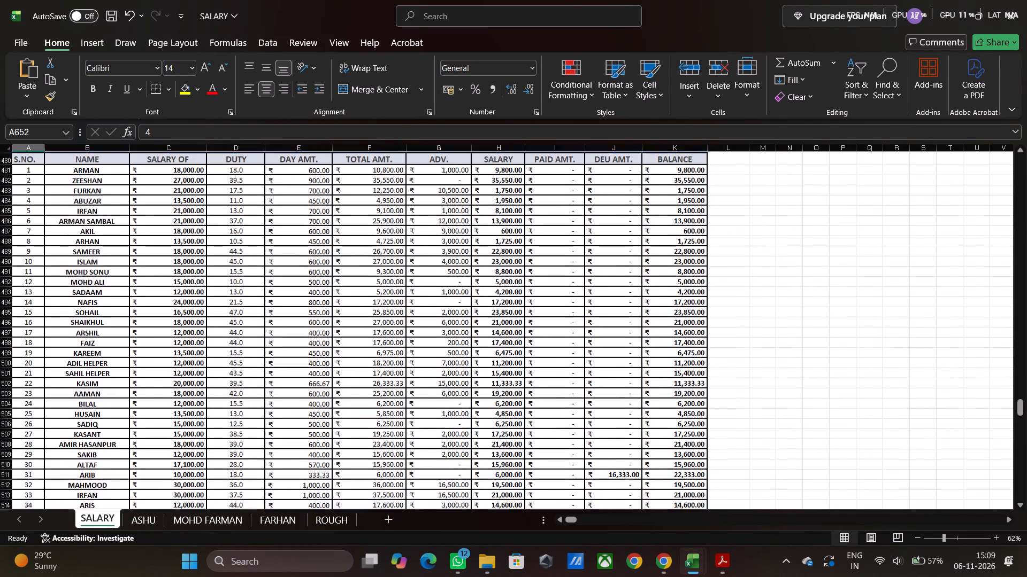
{"action": "scroll", "coordinate": [85, 181], "scroll_direction": "up", "scroll_amount": 1}
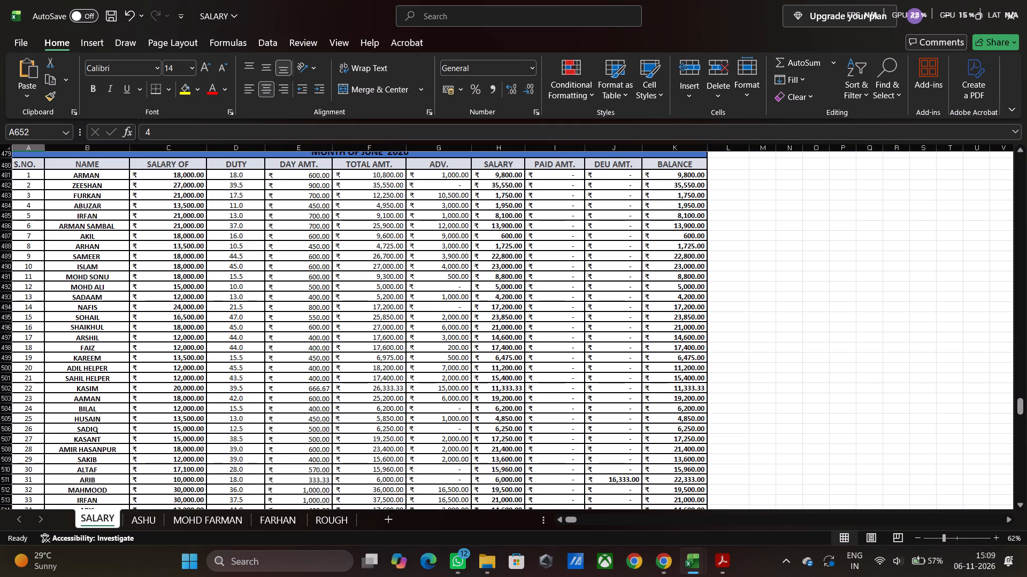
{"action": "scroll", "coordinate": [89, 477], "scroll_direction": "down", "scroll_amount": 1}
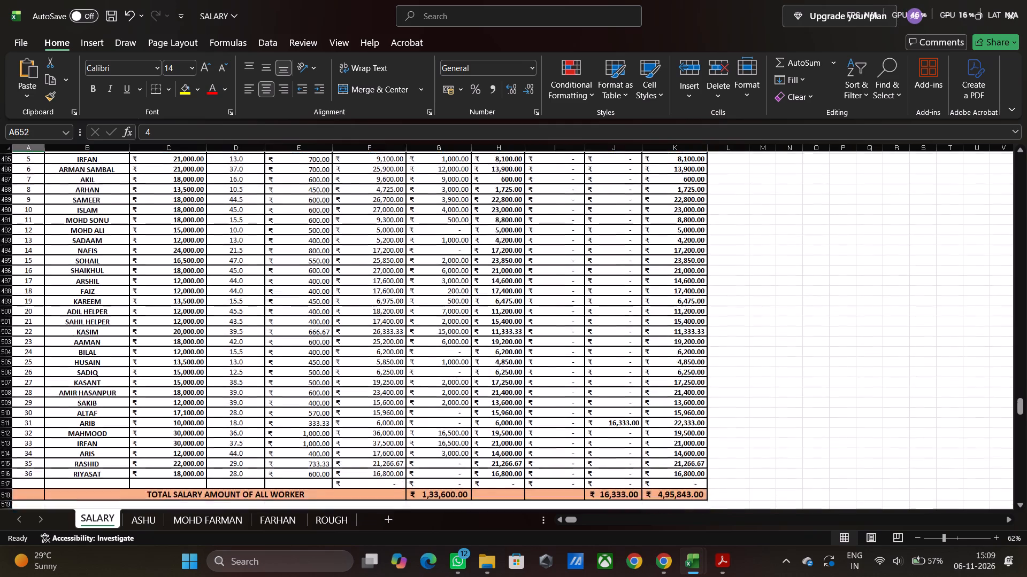
{"action": "scroll", "coordinate": [89, 477], "scroll_direction": "down", "scroll_amount": 2}
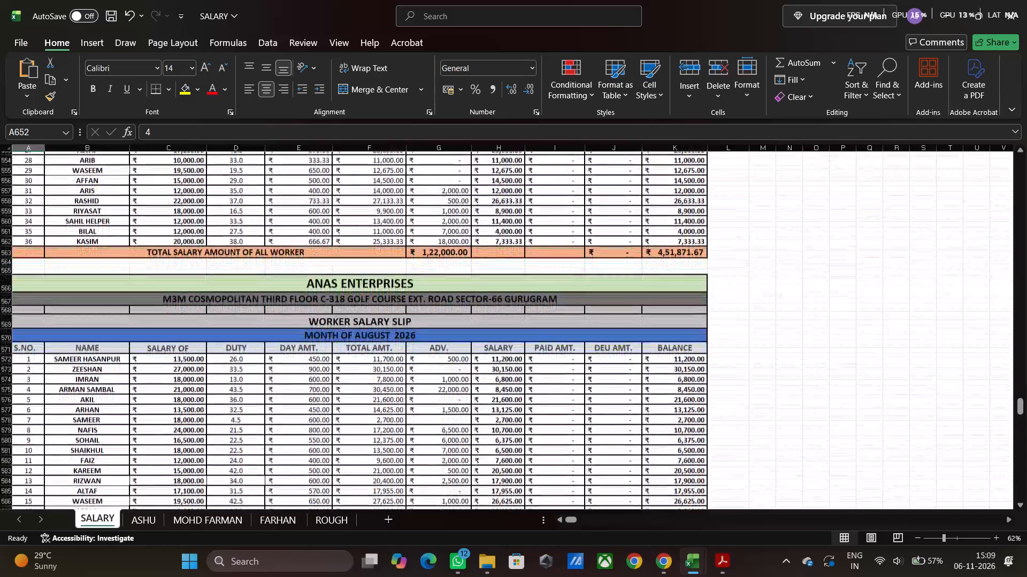
Search the sheet for ABUZAR and go to his entry in the June 2026 table.
{"action": "key", "text": "ctrl+f"}
{"action": "key", "text": "a"}
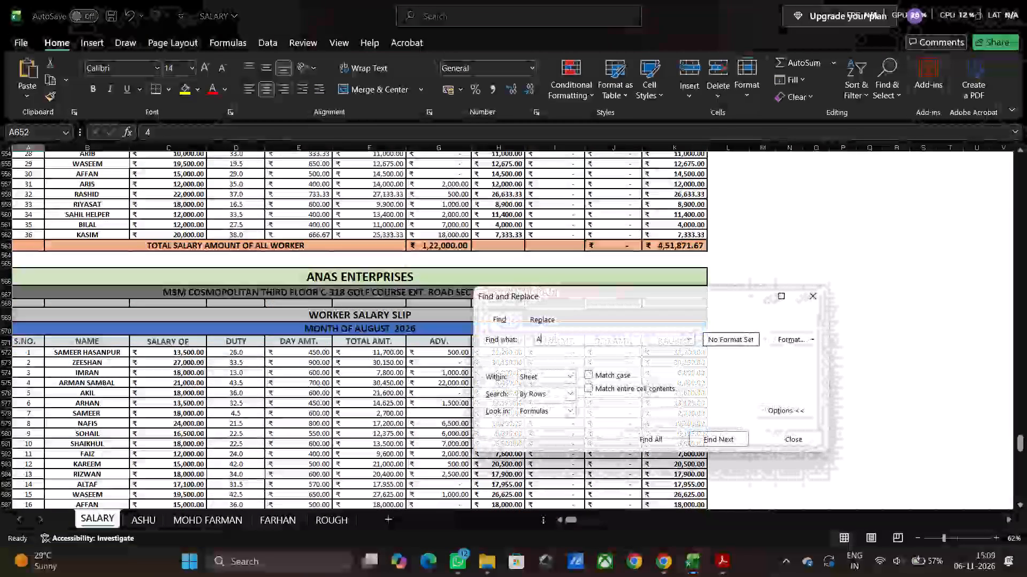
{"action": "type", "text": "BU"}
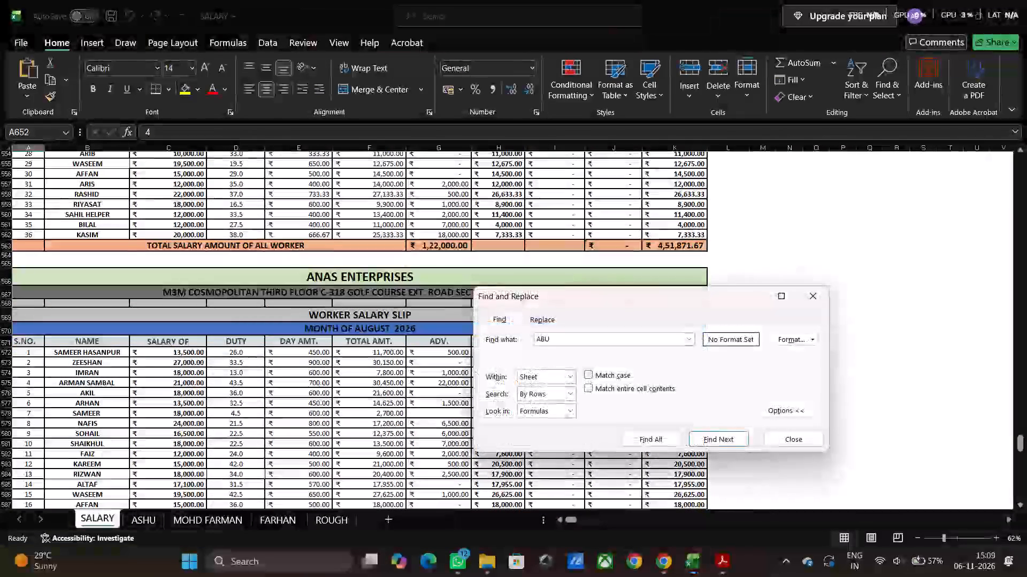
{"action": "type", "text": "ZAR"}
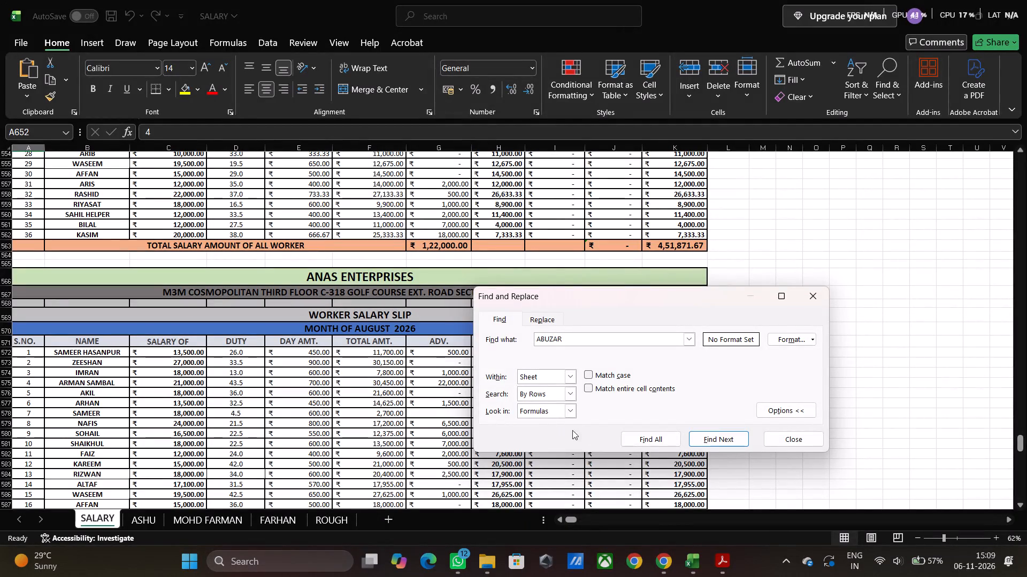
{"action": "left_click", "coordinate": [641, 437]}
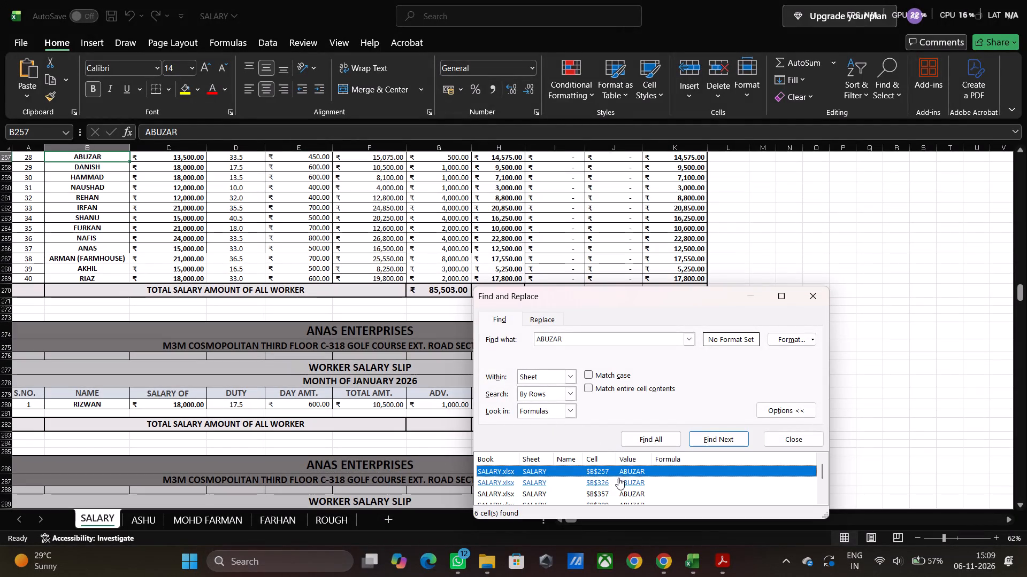
{"action": "scroll", "coordinate": [618, 478], "scroll_direction": "down", "scroll_amount": 2}
{"action": "left_click", "coordinate": [627, 492]}
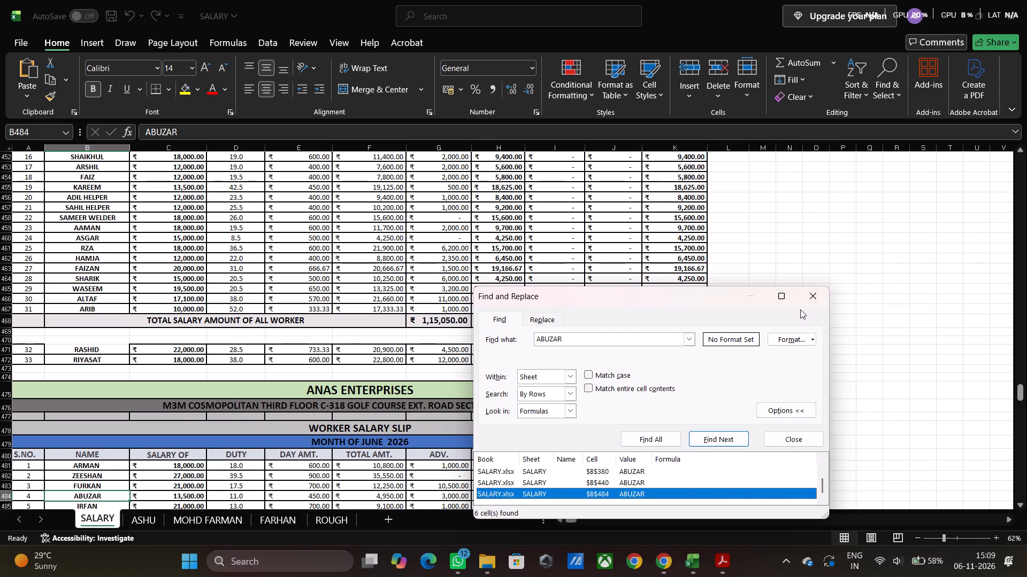
{"action": "left_click", "coordinate": [814, 293]}
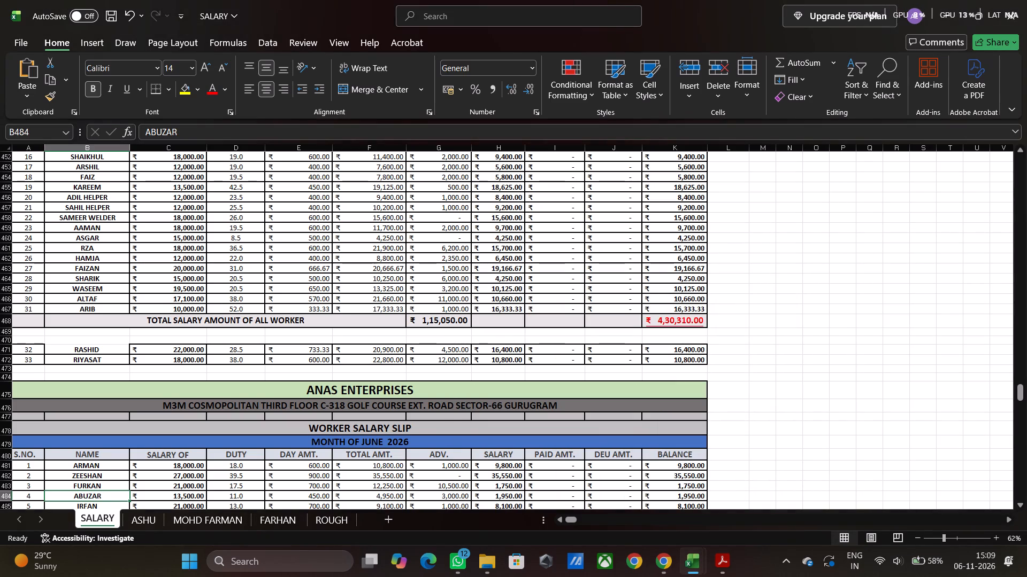
Copy Abuzar's entire June 2026 row and paste it over Kareem's row (28) in the October 2026 table.
{"action": "left_click", "coordinate": [9, 498]}
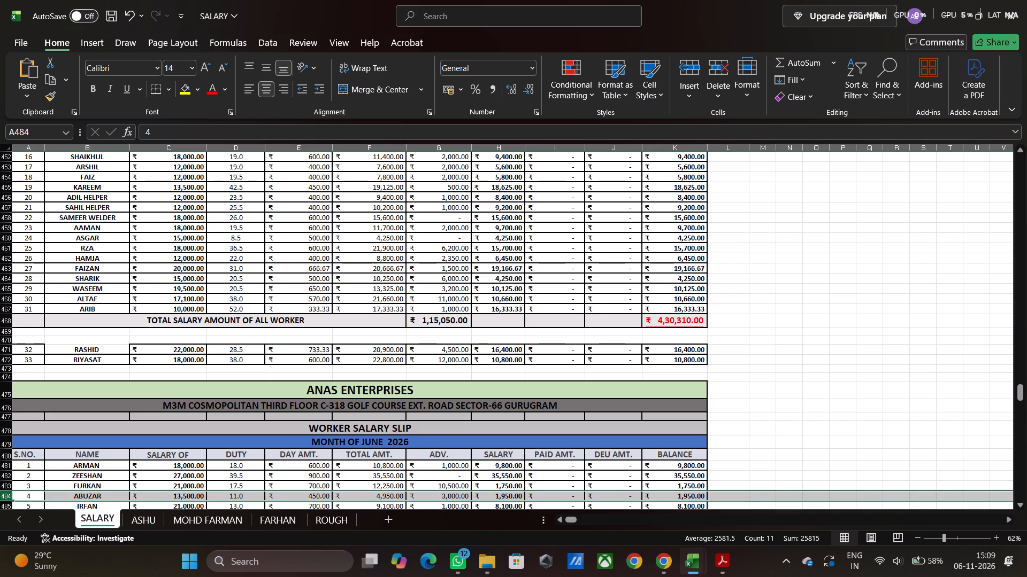
{"action": "key", "text": "ctrl+c"}
{"action": "scroll", "coordinate": [9, 498], "scroll_direction": "down", "scroll_amount": 5}
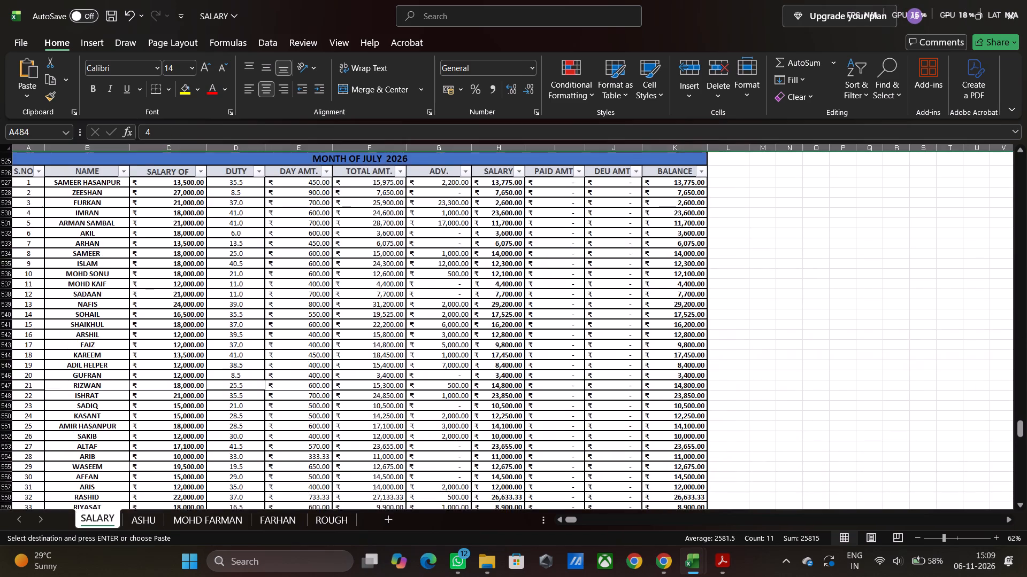
{"action": "scroll", "coordinate": [9, 498], "scroll_direction": "down", "scroll_amount": 9}
{"action": "scroll", "coordinate": [9, 498], "scroll_direction": "up", "scroll_amount": 4}
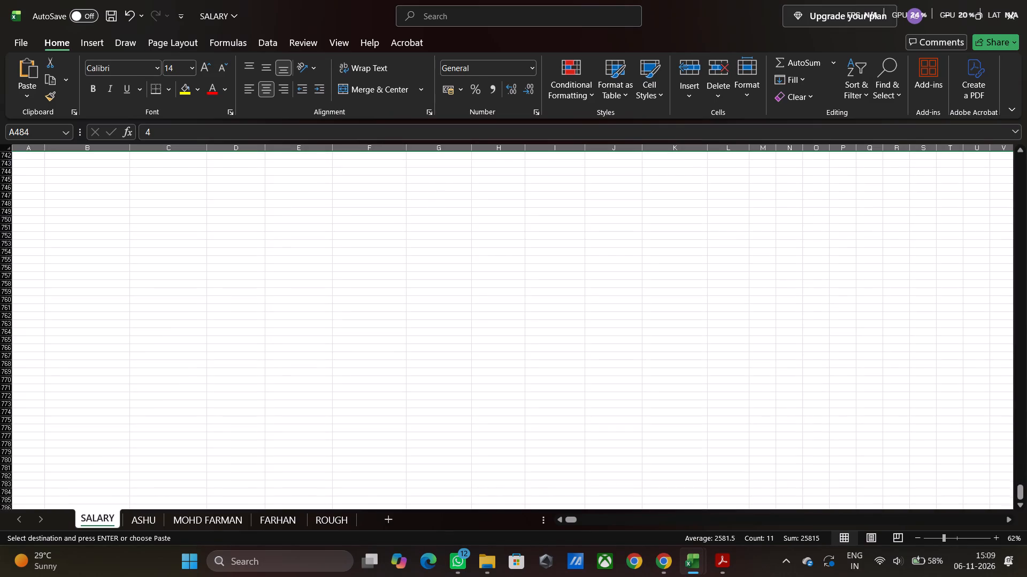
{"action": "scroll", "coordinate": [9, 498], "scroll_direction": "up", "scroll_amount": 3}
{"action": "scroll", "coordinate": [9, 498], "scroll_direction": "down", "scroll_amount": 1}
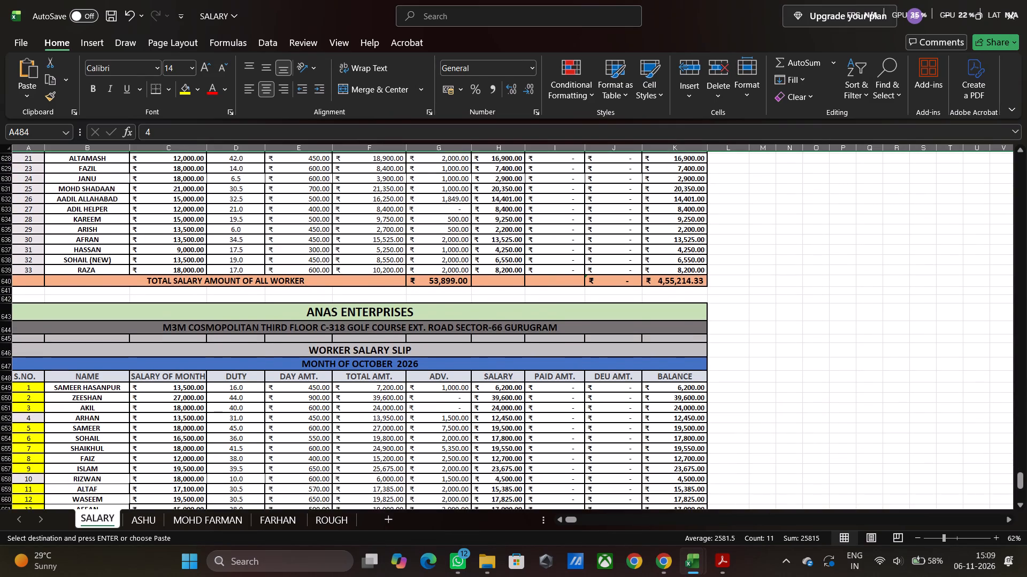
{"action": "scroll", "coordinate": [9, 498], "scroll_direction": "down", "scroll_amount": 3}
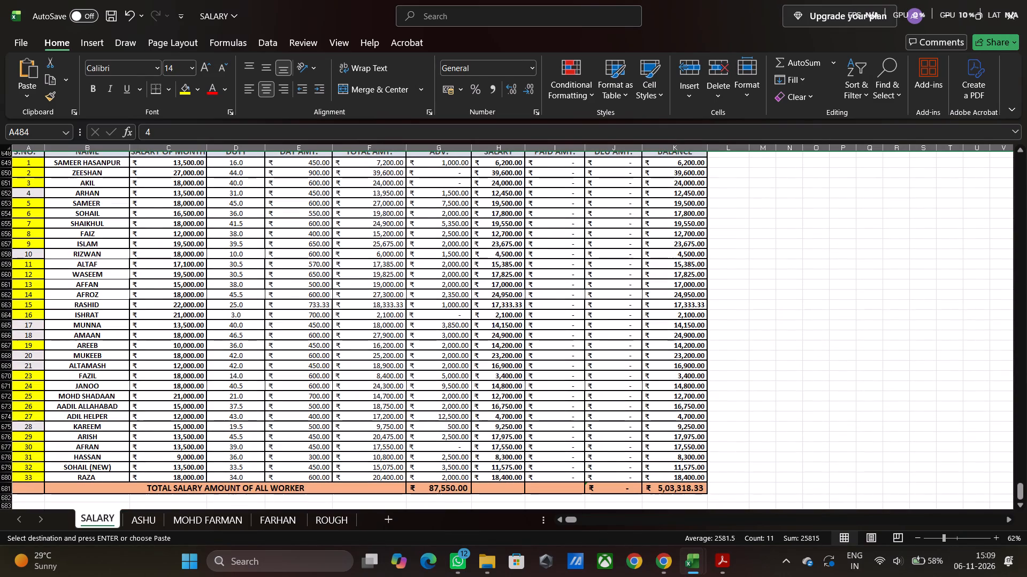
{"action": "left_click", "coordinate": [8, 427]}
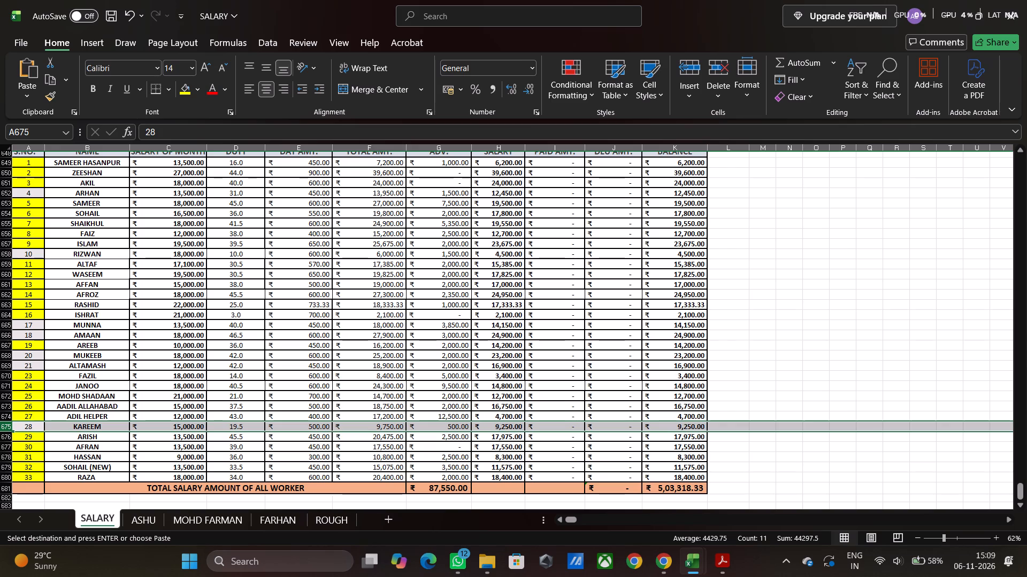
{"action": "key", "text": "ctrl+v"}
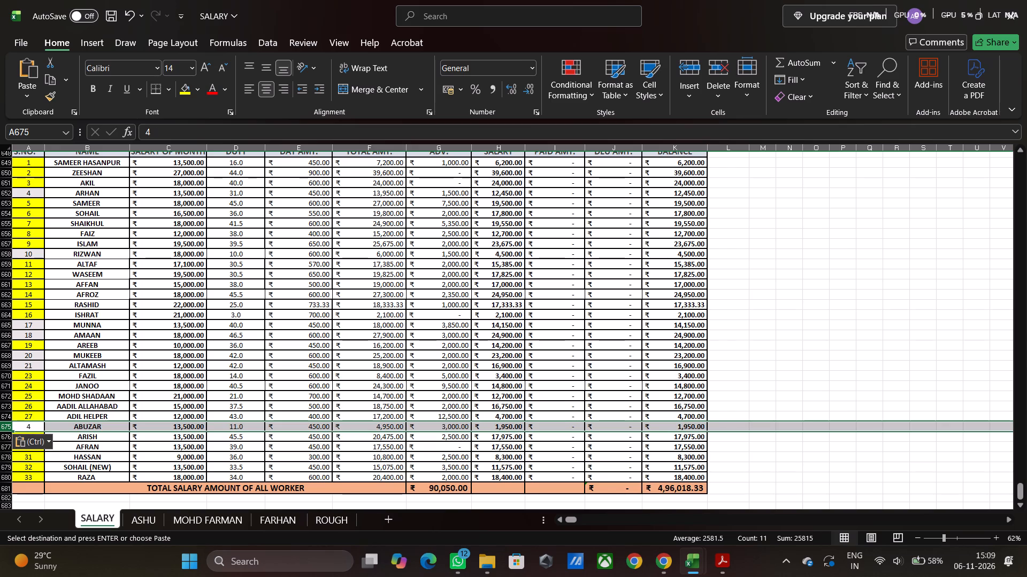
{"action": "left_click", "coordinate": [798, 330]}
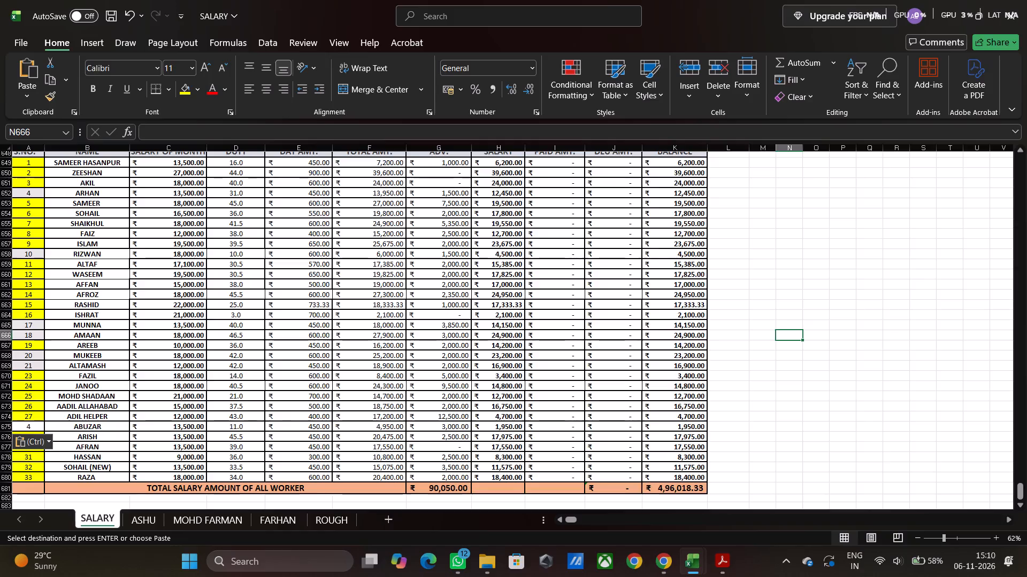
Set Abuzar's duty to 15.5 in the October 2026 table.
{"action": "left_click", "coordinate": [248, 428]}
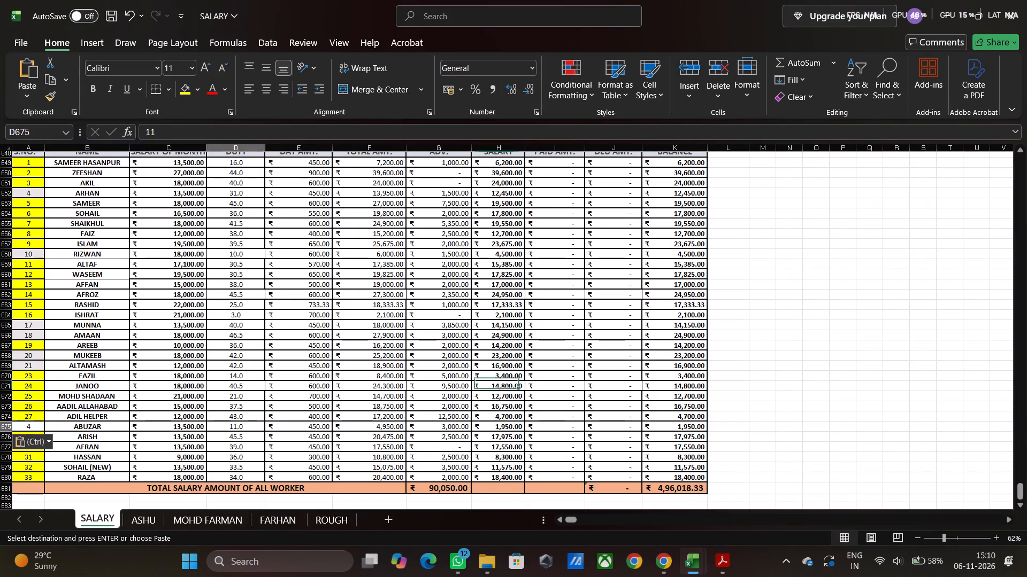
{"action": "type", "text": "15"}
{"action": "key", "text": "period"}
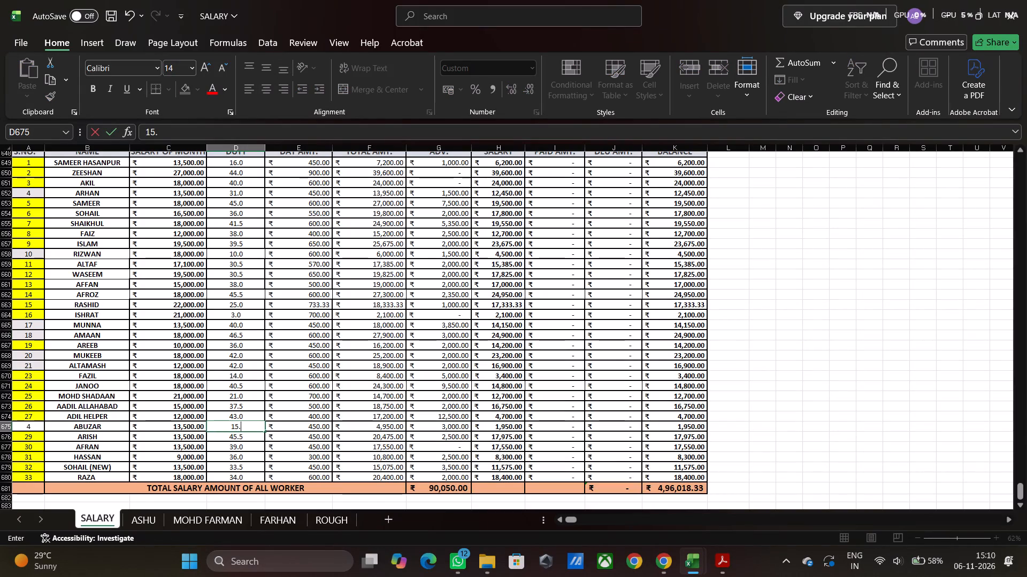
{"action": "key", "text": "5"}
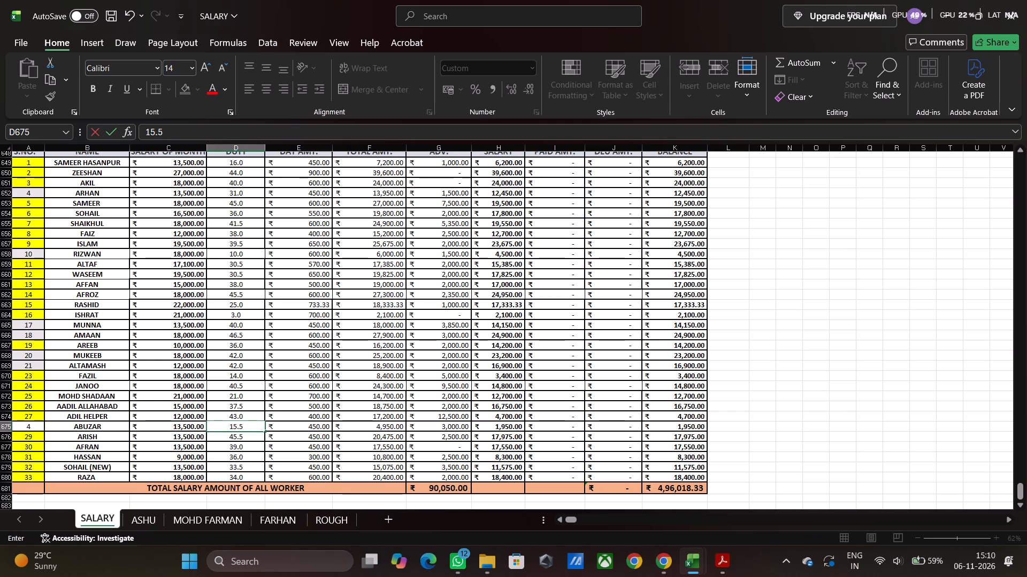
{"action": "key", "text": "Right"}
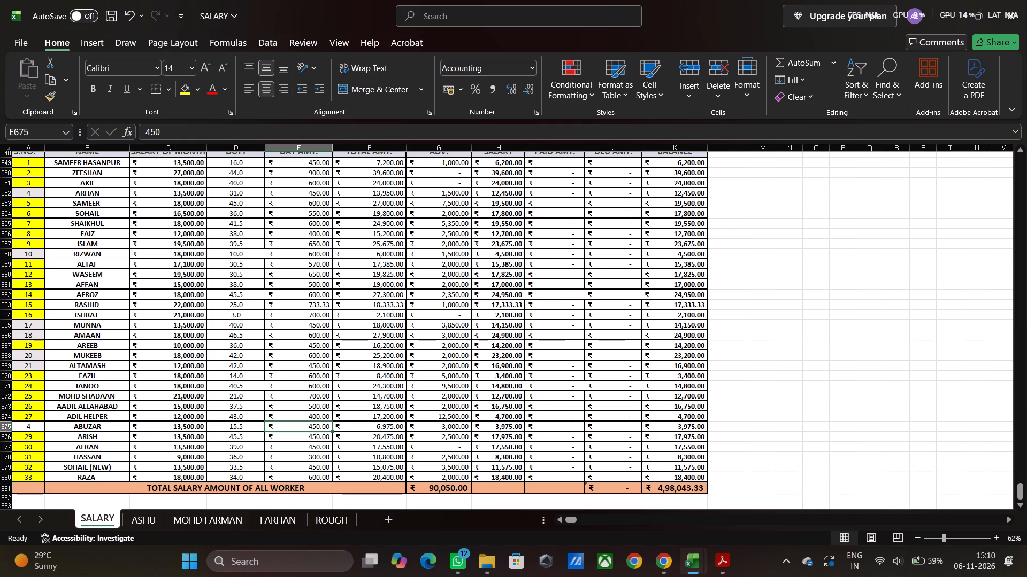
Highlight Abuzar's serial number in the October 2026 table in yellow.
{"action": "left_click", "coordinate": [27, 425]}
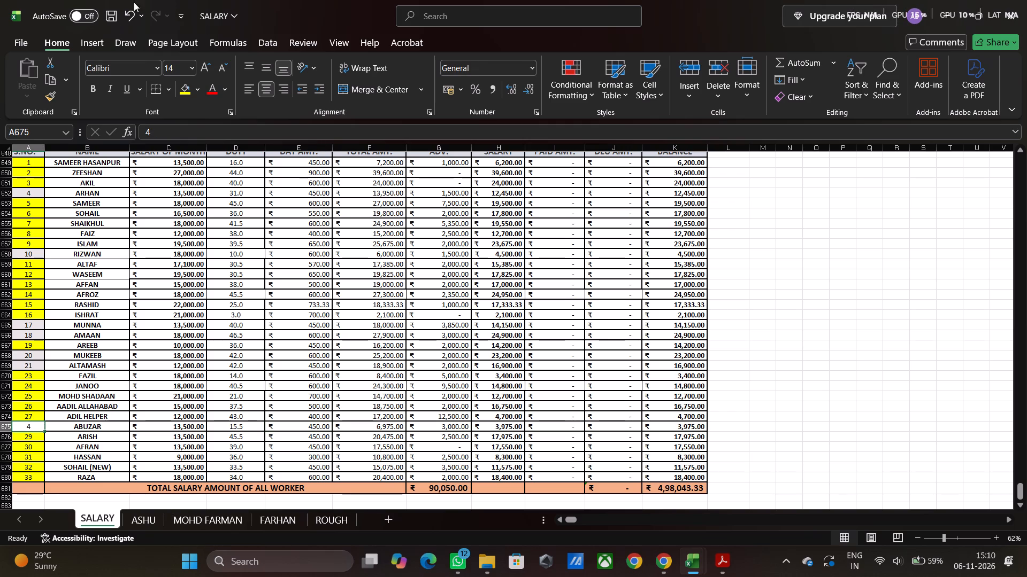
{"action": "left_click", "coordinate": [184, 89]}
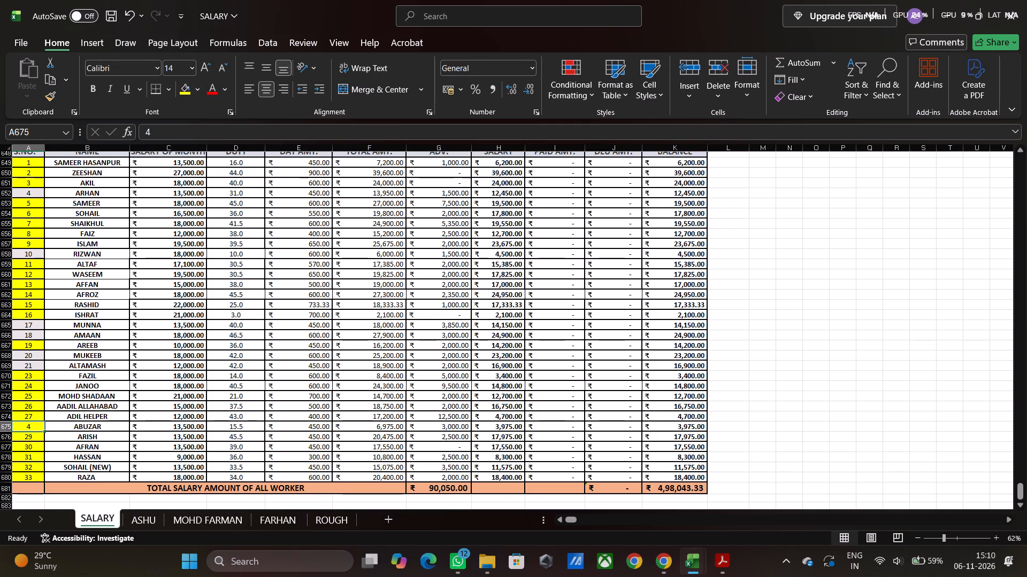
Delete the rows without a yellow serial number from the October 2026 table: Altamash, Mukeeb, Amaan, Munna, Rizwan and Arhan.
{"action": "left_click", "coordinate": [3, 364]}
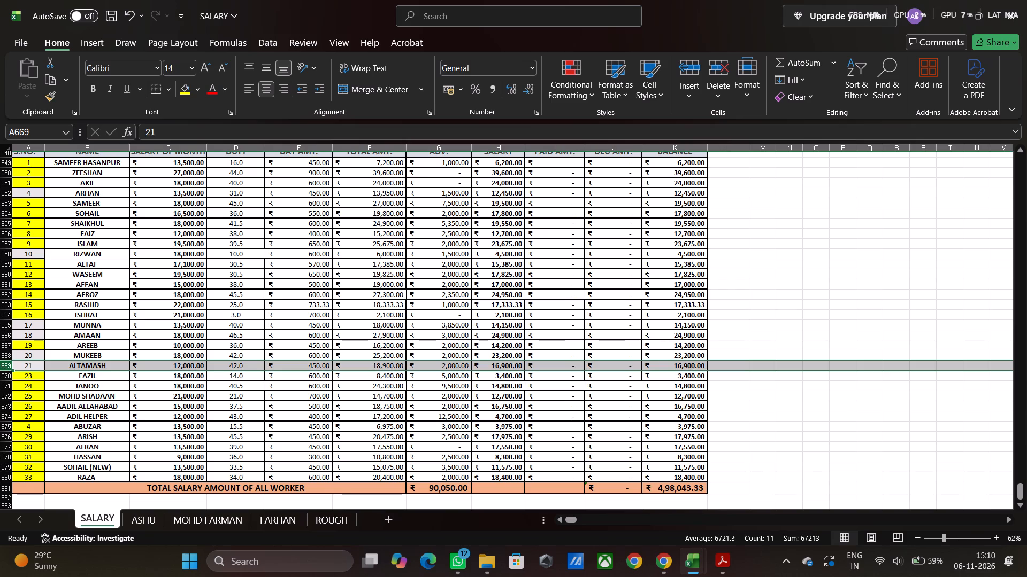
{"action": "key", "text": "ctrl+minus"}
{"action": "key", "text": "Up"}
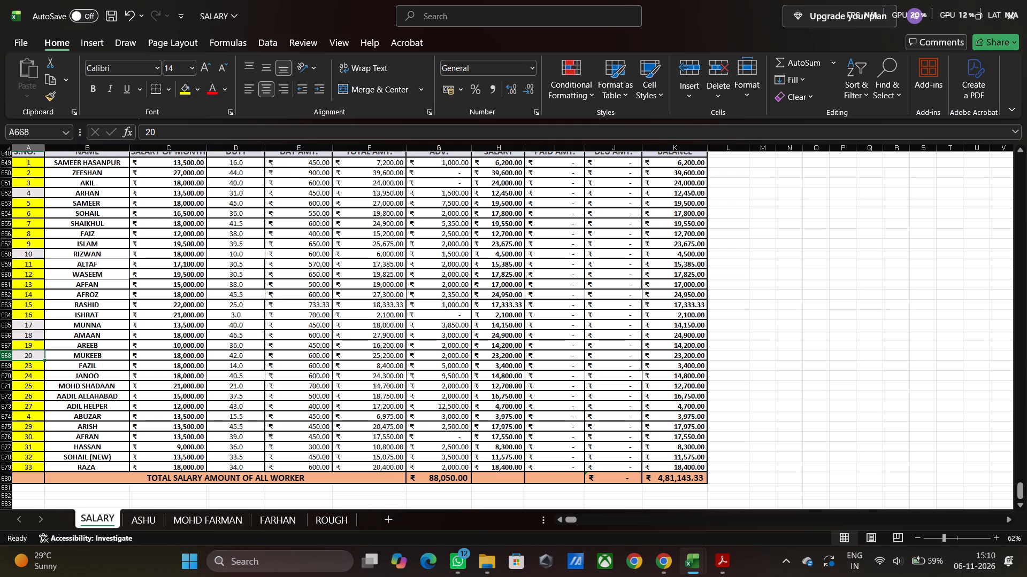
{"action": "left_click", "coordinate": [9, 355]}
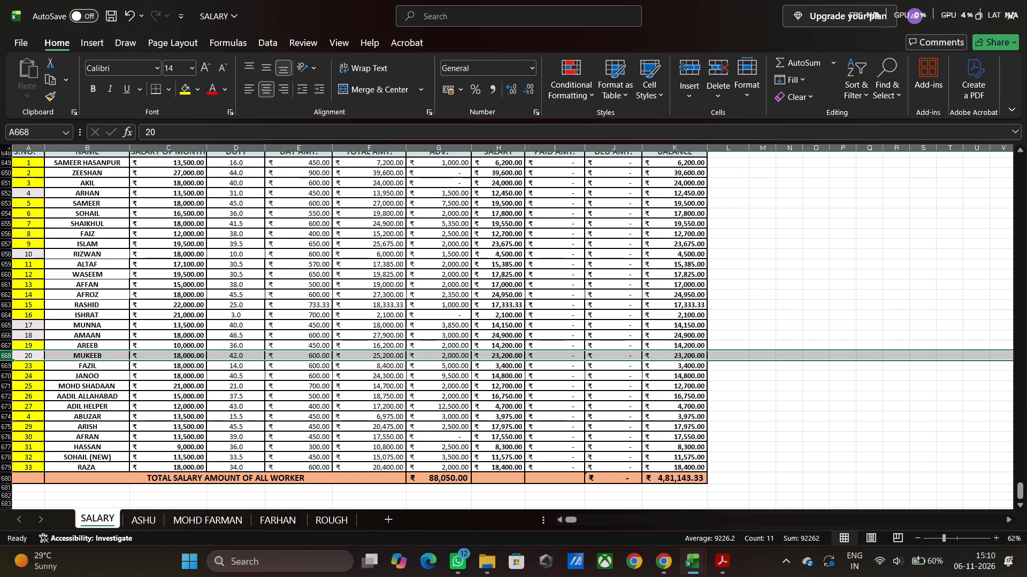
{"action": "key", "text": "ctrl+minus"}
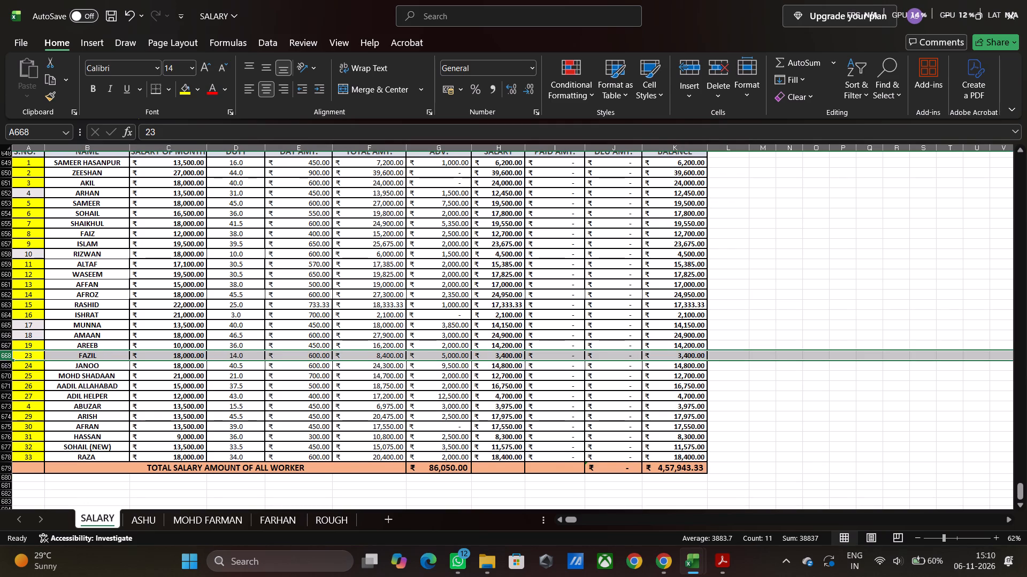
{"action": "left_click", "coordinate": [7, 336]}
{"action": "key", "text": "ctrl+minus"}
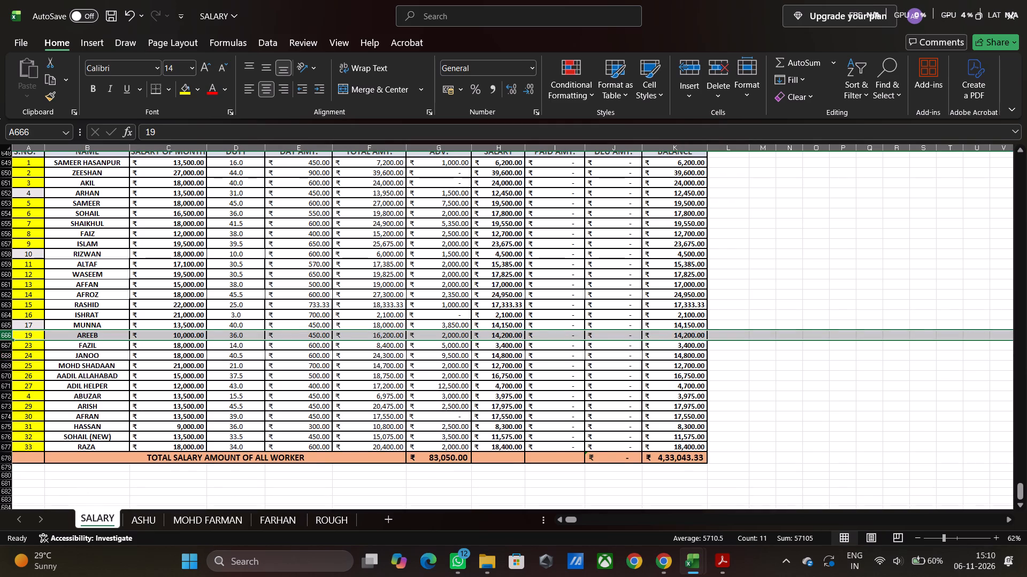
{"action": "left_click", "coordinate": [6, 325]}
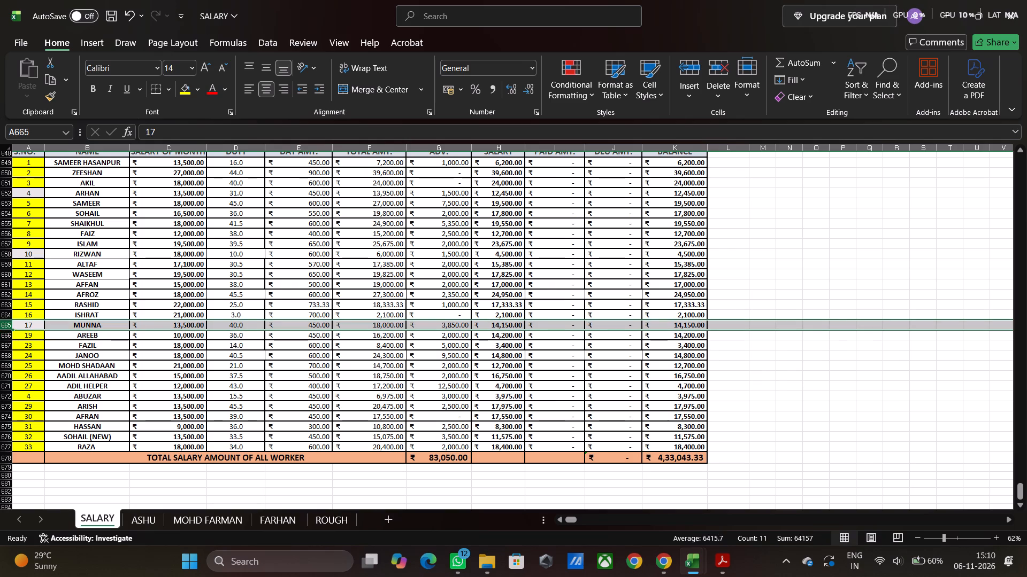
{"action": "key", "text": "ctrl+minus"}
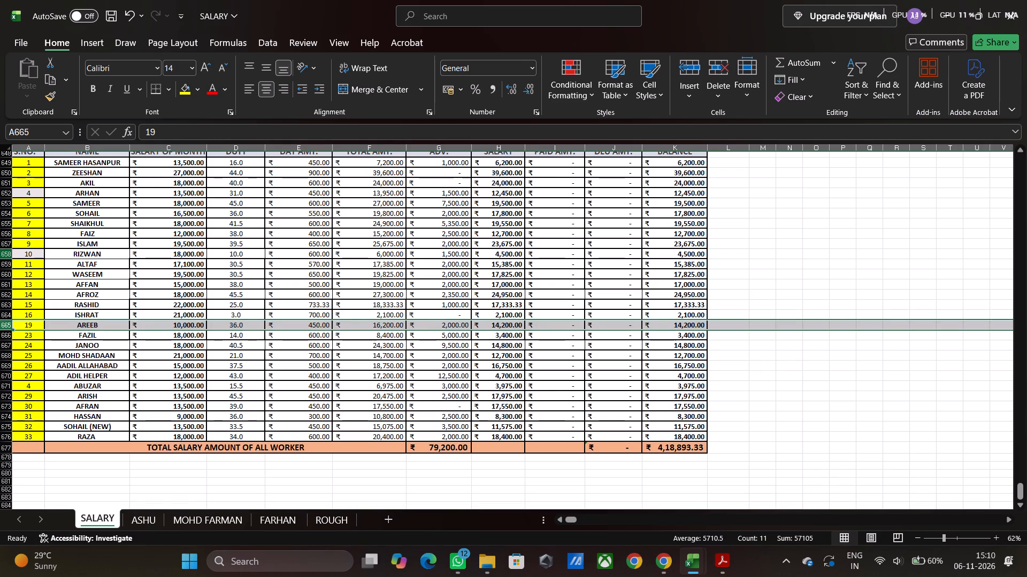
{"action": "left_click", "coordinate": [6, 253]}
{"action": "key", "text": "ctrl+minus"}
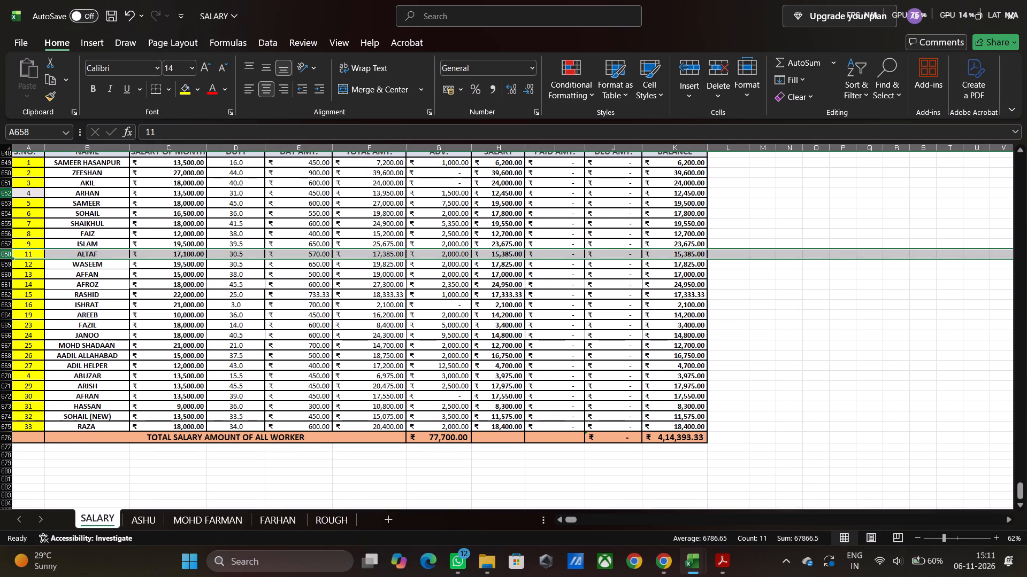
{"action": "left_click", "coordinate": [7, 191]}
{"action": "key", "text": "ctrl+minus"}
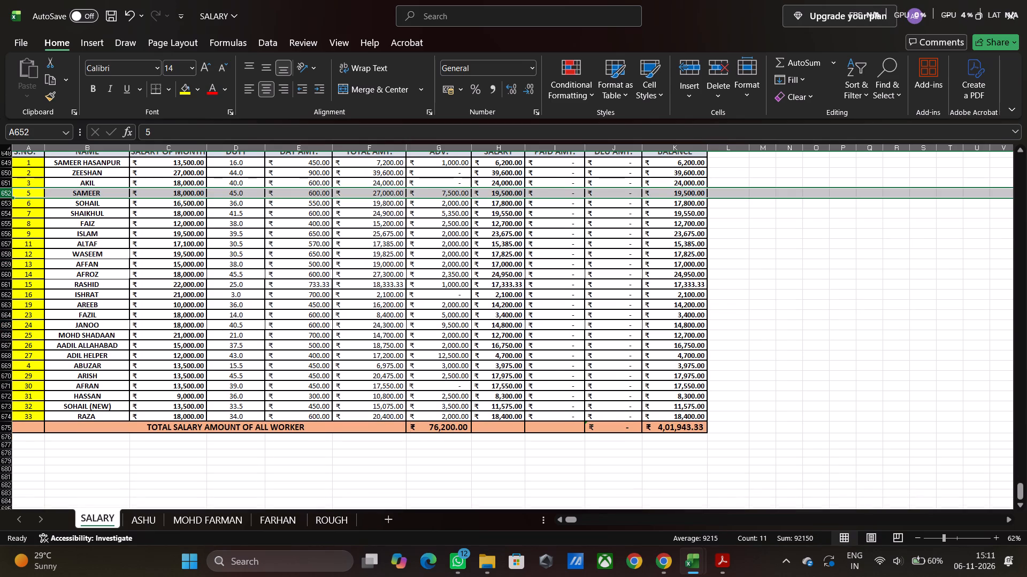
Renumber the serial numbers in the October 2026 table consecutively from 1 to 26 by filling the series down.
{"action": "left_click", "coordinate": [32, 162]}
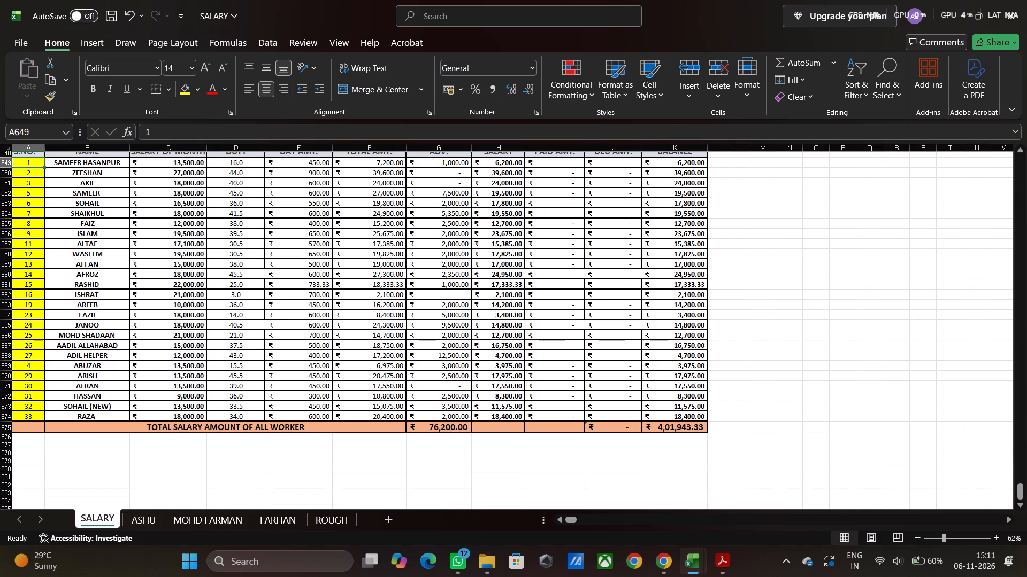
{"action": "key", "text": "shift+Down"}
{"action": "key", "text": "shift+Down"}
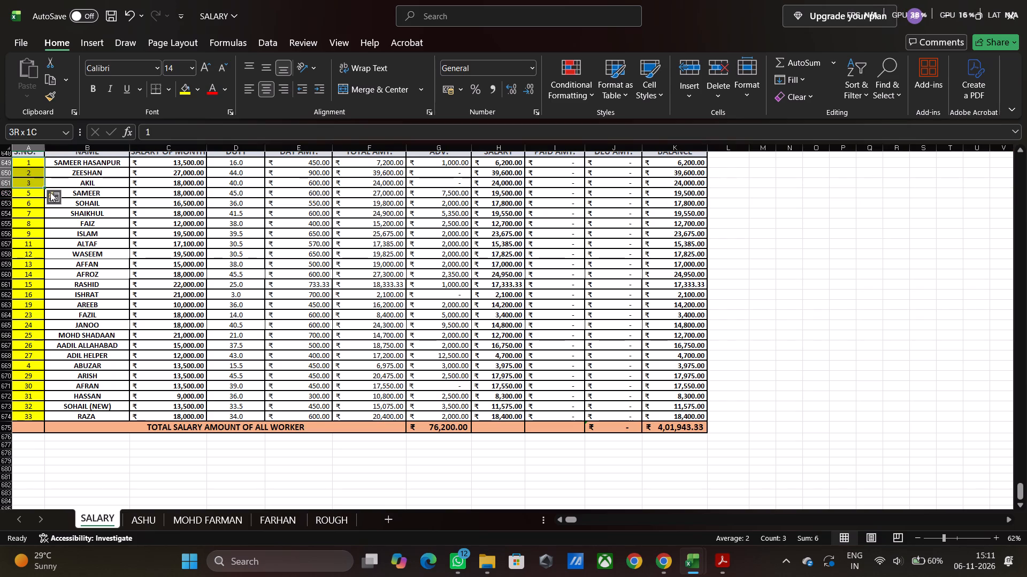
{"action": "double_click", "coordinate": [51, 192]}
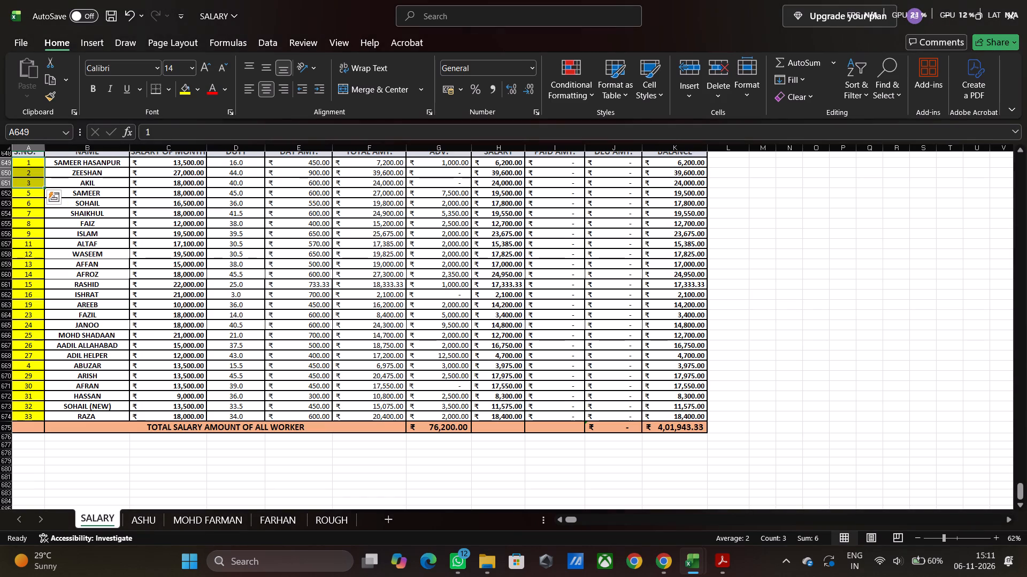
{"action": "double_click", "coordinate": [44, 188]}
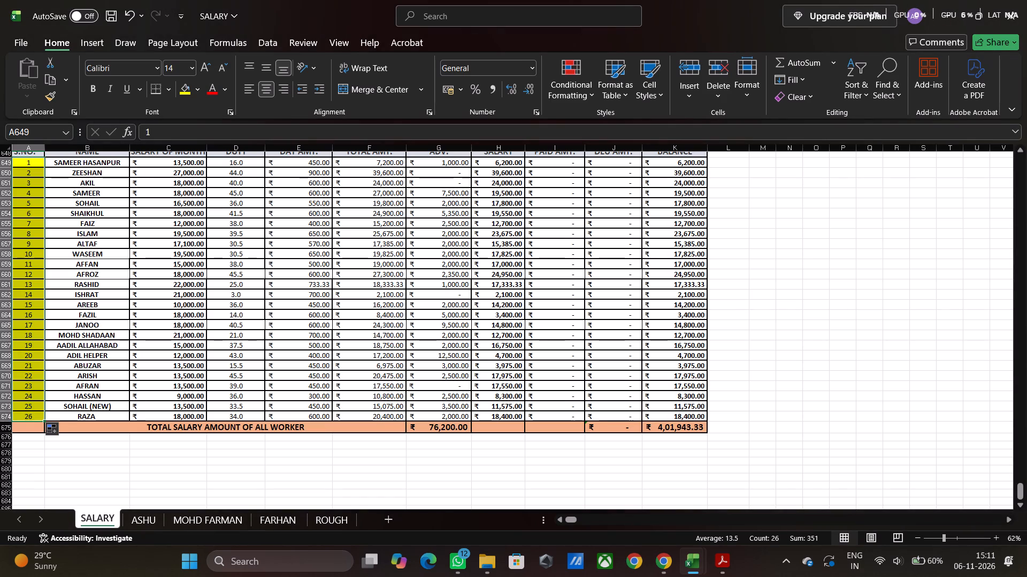
Apply AutoSum to the Balance and Adv. columns of the October 2026 table, from the first worker through the total row.
{"action": "scroll", "coordinate": [723, 288], "scroll_direction": "up", "scroll_amount": 1}
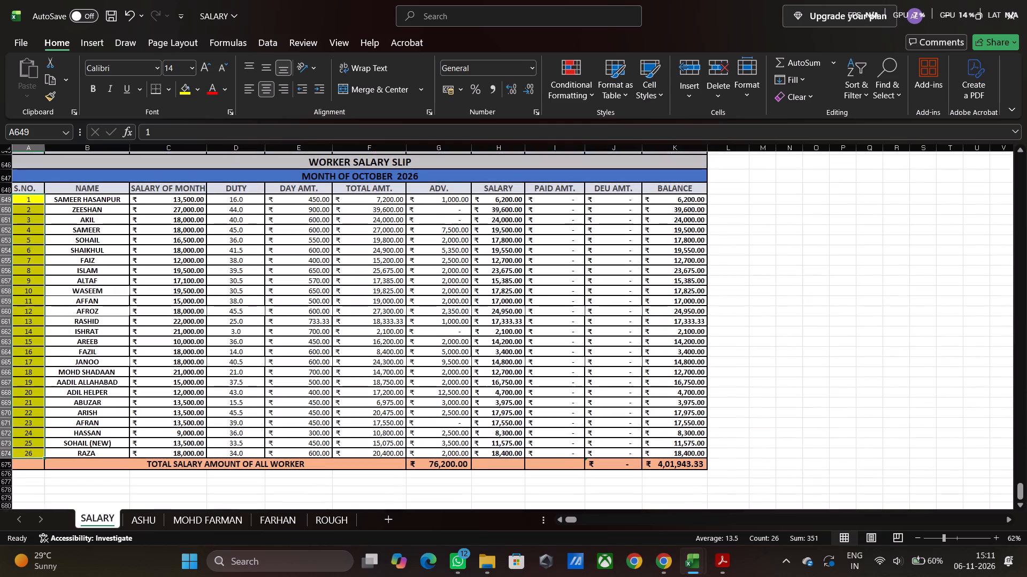
{"action": "scroll", "coordinate": [723, 288], "scroll_direction": "up", "scroll_amount": 1}
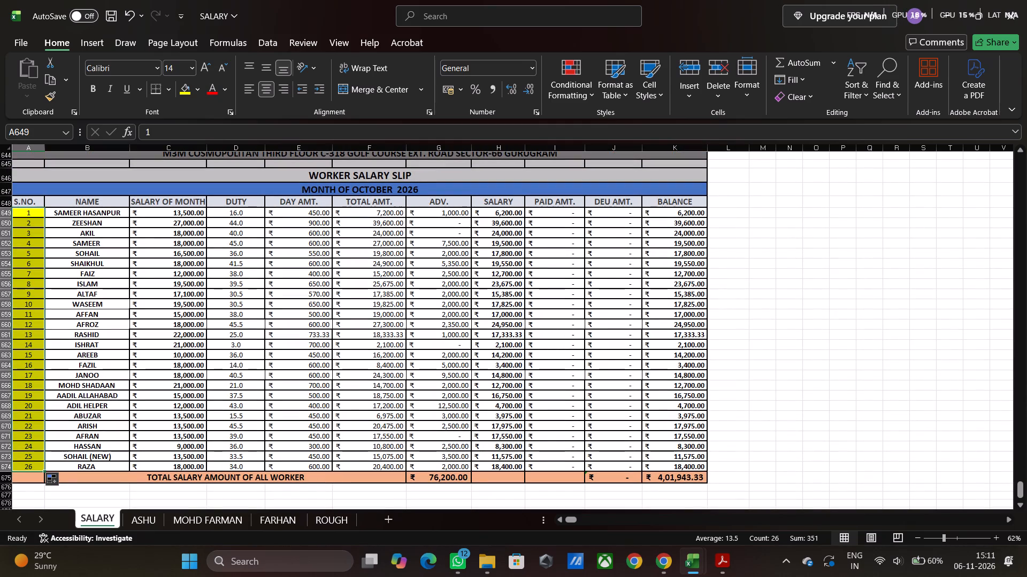
{"action": "left_click_drag", "start_coordinate": [687, 211], "coordinate": [689, 480]}
{"action": "left_click", "coordinate": [805, 64]}
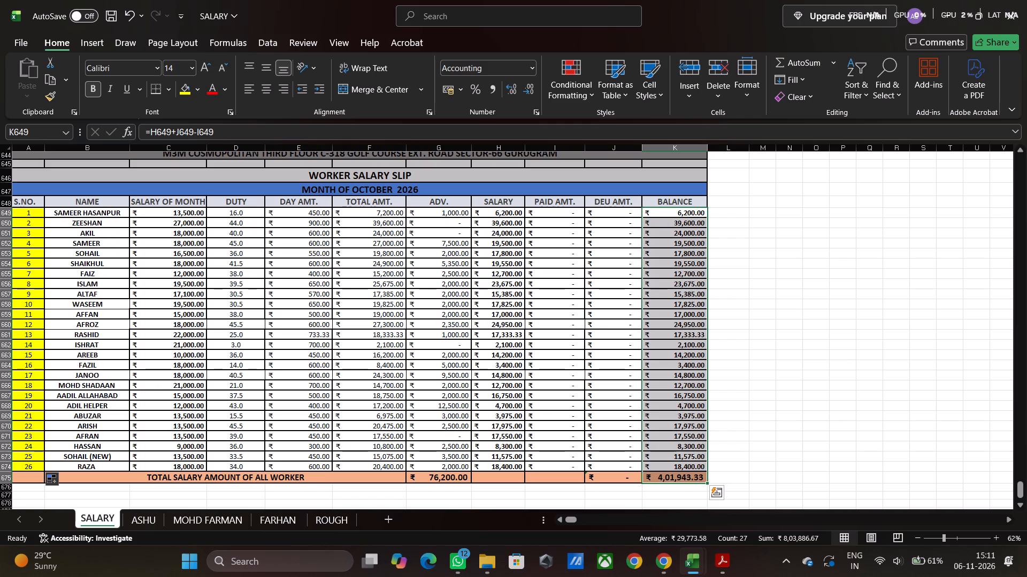
{"action": "left_click_drag", "start_coordinate": [451, 212], "coordinate": [451, 455]}
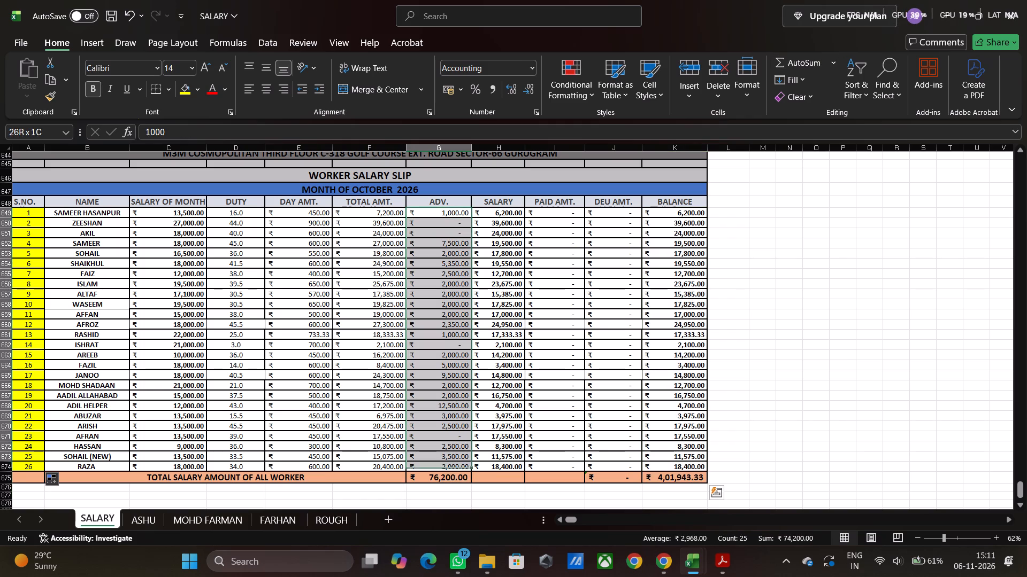
{"action": "left_click_drag", "start_coordinate": [451, 455], "coordinate": [454, 478]}
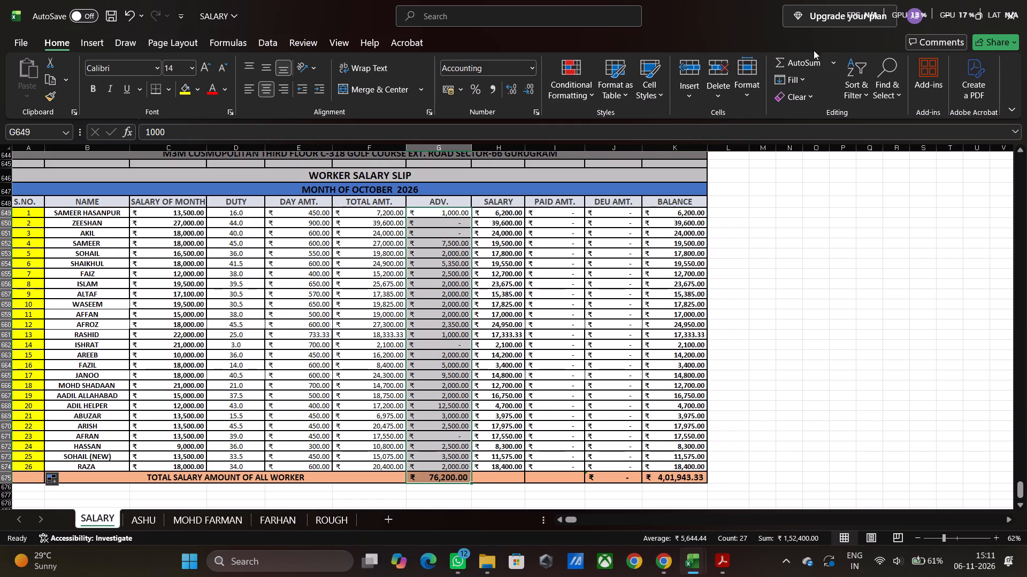
{"action": "left_click", "coordinate": [792, 61]}
{"action": "left_click", "coordinate": [879, 251]}
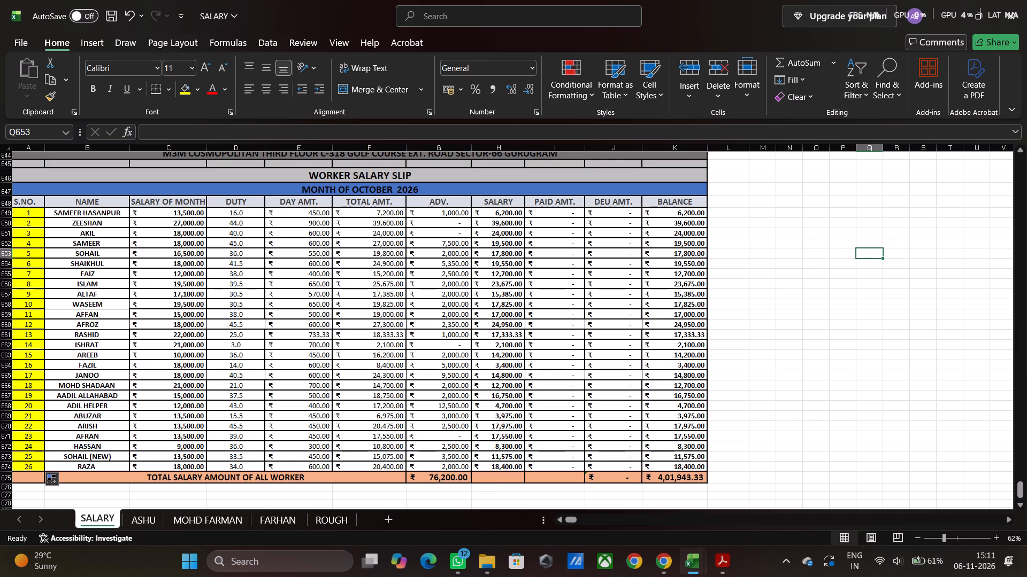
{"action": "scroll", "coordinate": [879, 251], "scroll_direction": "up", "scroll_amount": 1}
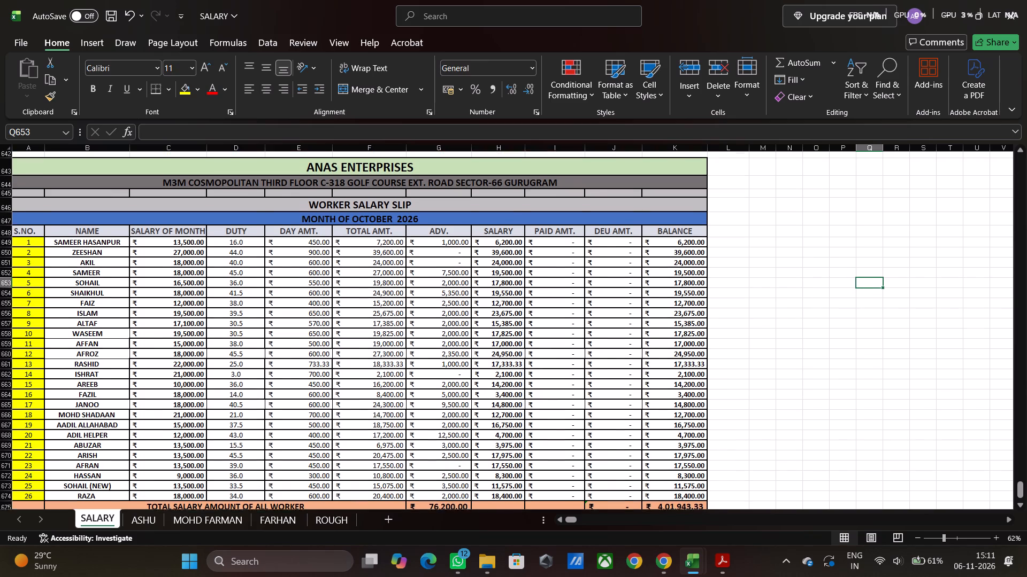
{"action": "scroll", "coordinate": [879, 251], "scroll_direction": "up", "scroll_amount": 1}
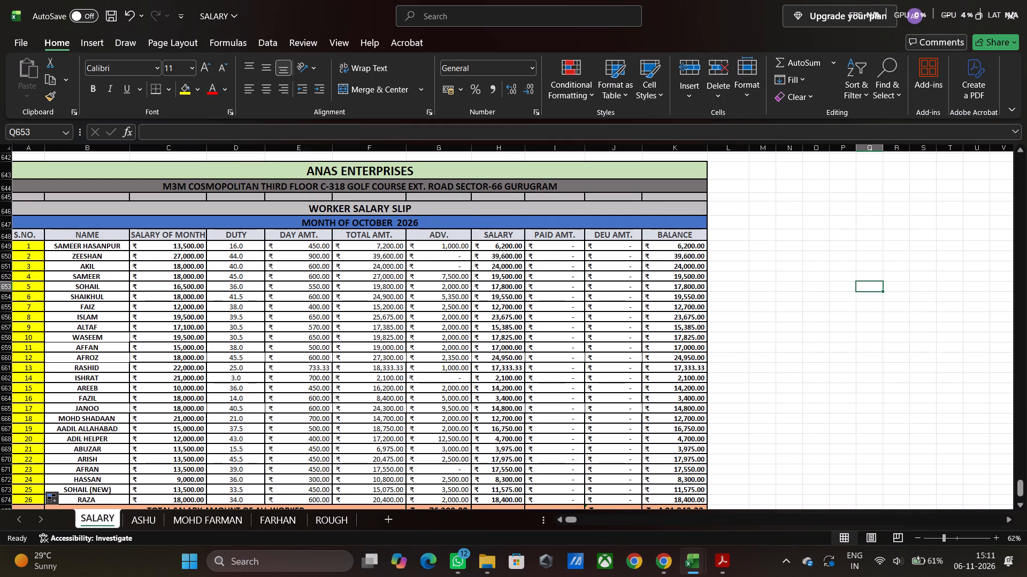
Save the SALARY workbook with the updated October 2026 worker salary table.
{"action": "key", "text": "ctrl+s"}
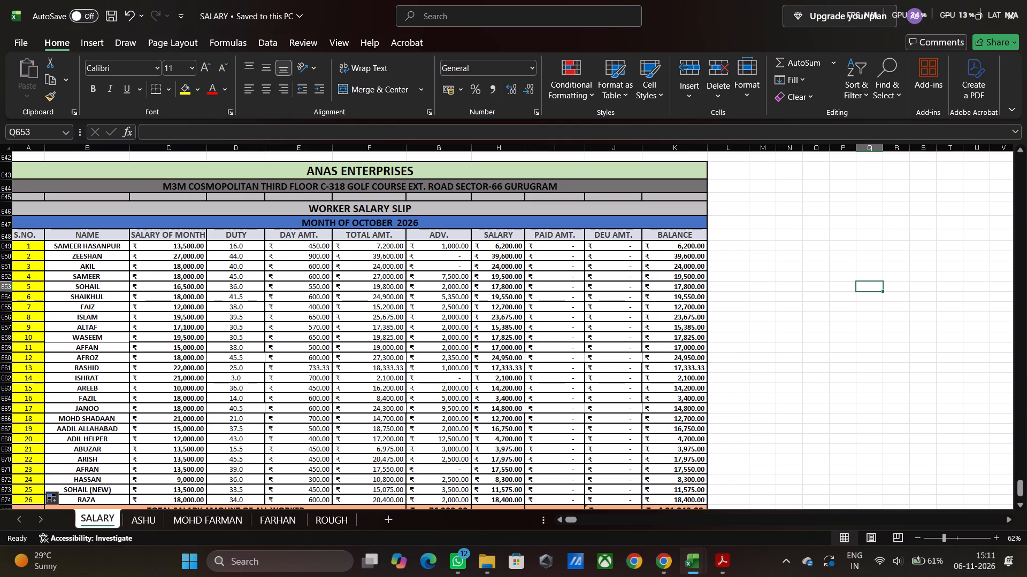